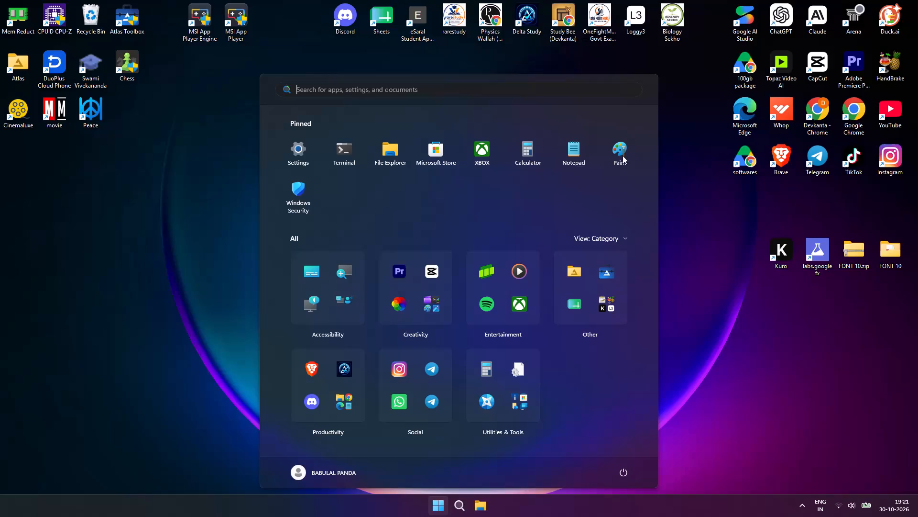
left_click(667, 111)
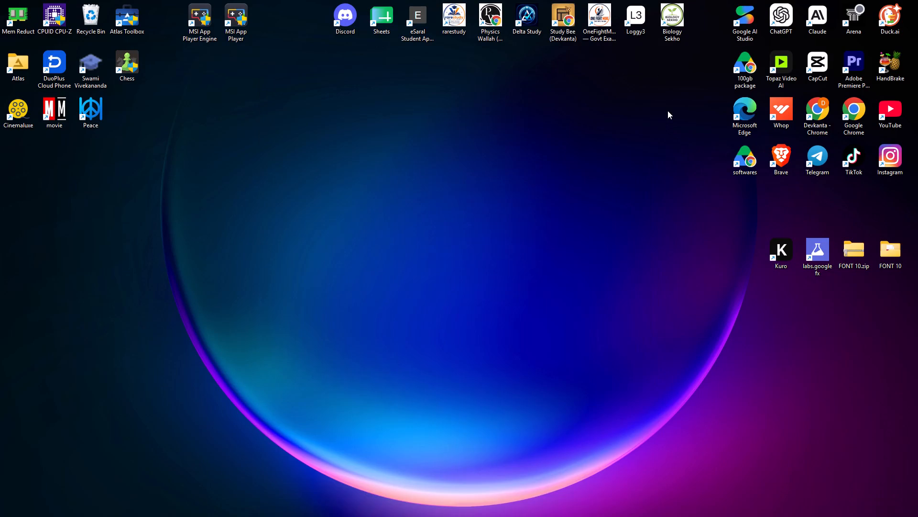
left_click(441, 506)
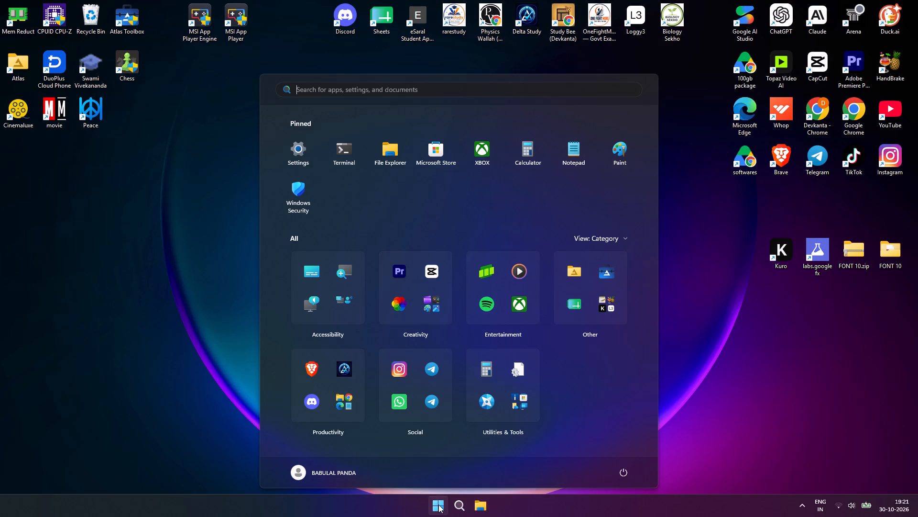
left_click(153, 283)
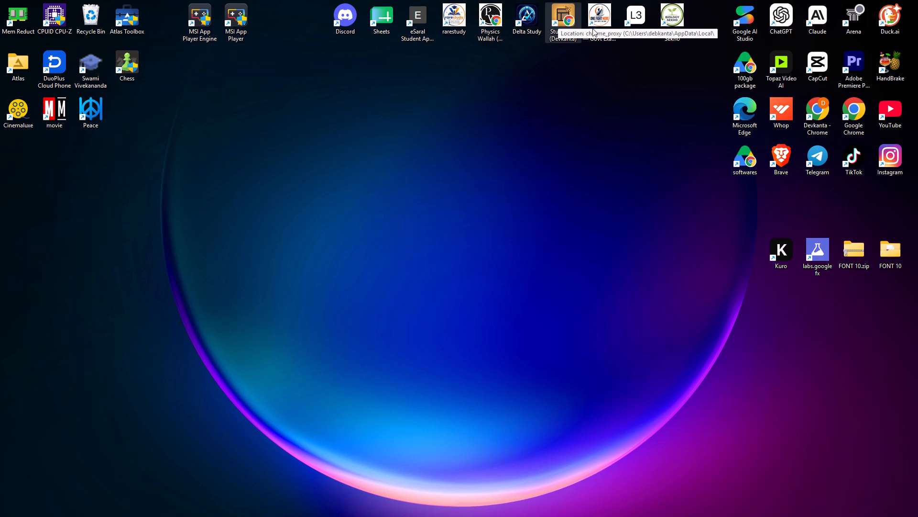
Open the OneFightMore study app from the desktop.
left_click(603, 13)
triple_click(602, 13)
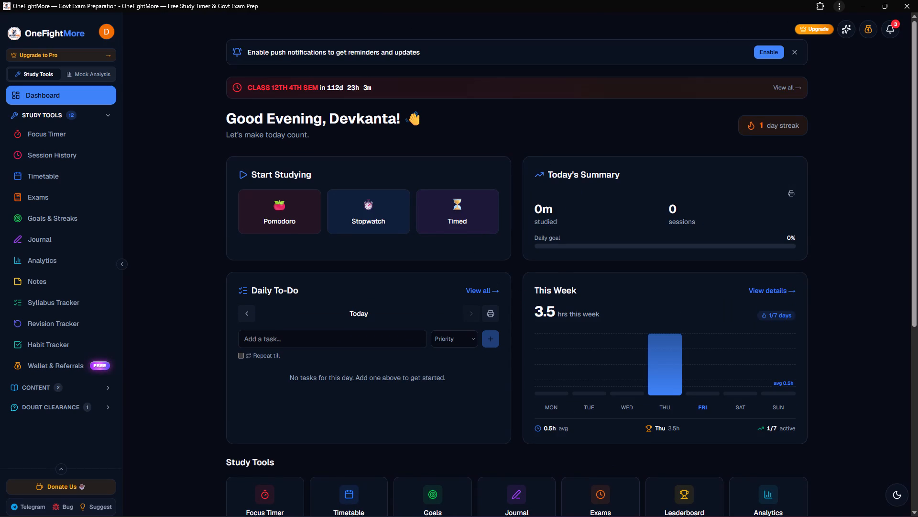
Open the Habit Tracker among the study tools.
scroll(314, 338, "down", 2)
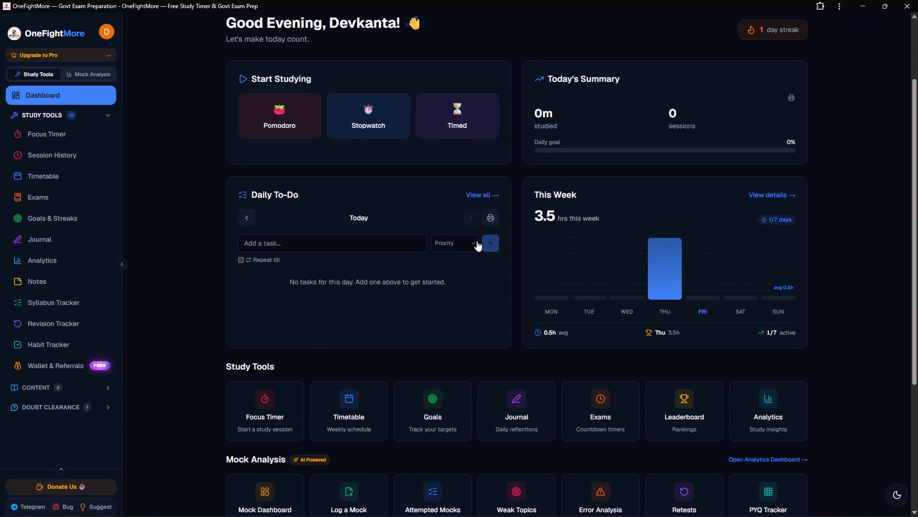
left_click(263, 190)
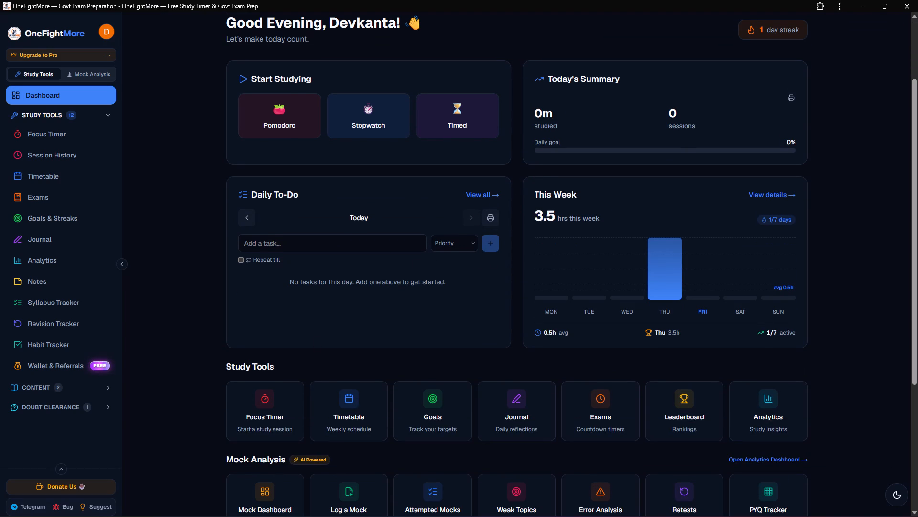
left_click(266, 200)
left_click(359, 225)
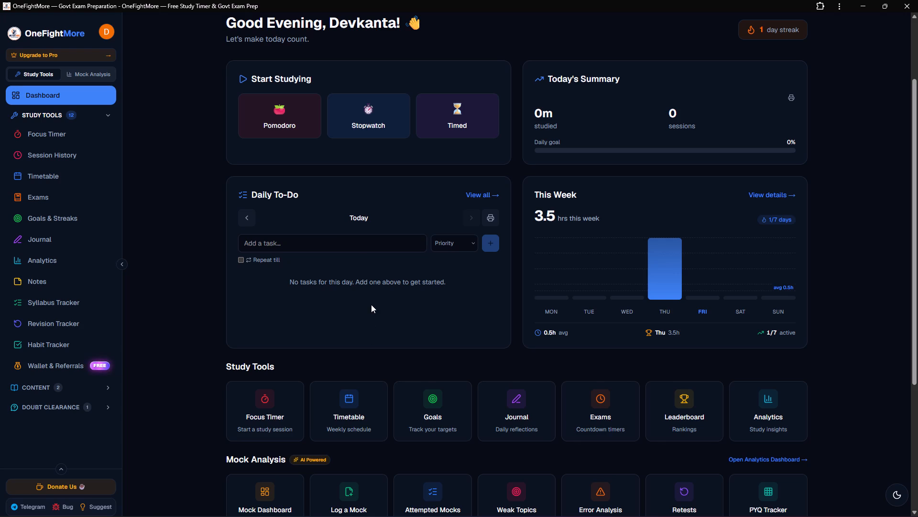
left_click(371, 304)
left_click(52, 347)
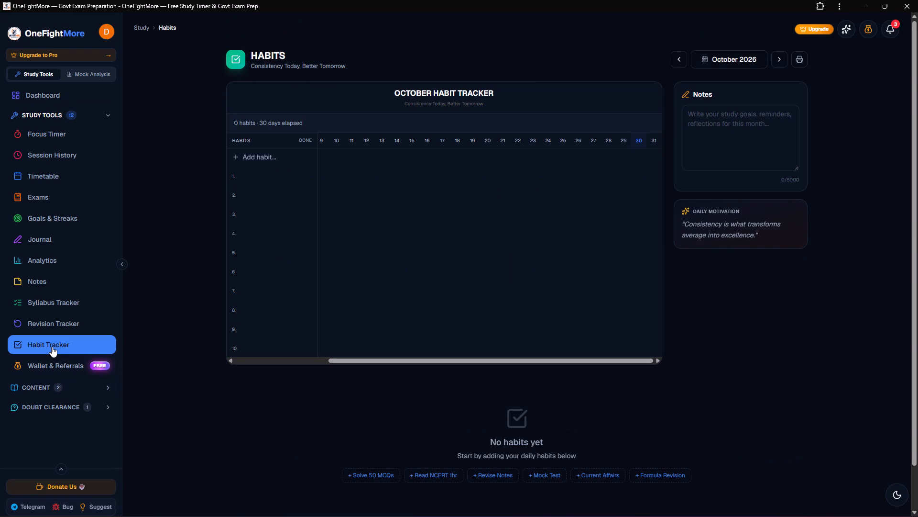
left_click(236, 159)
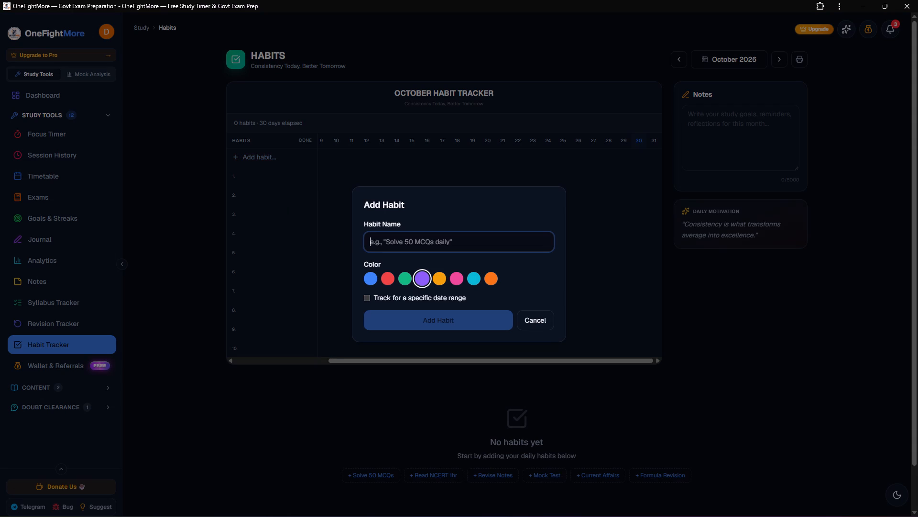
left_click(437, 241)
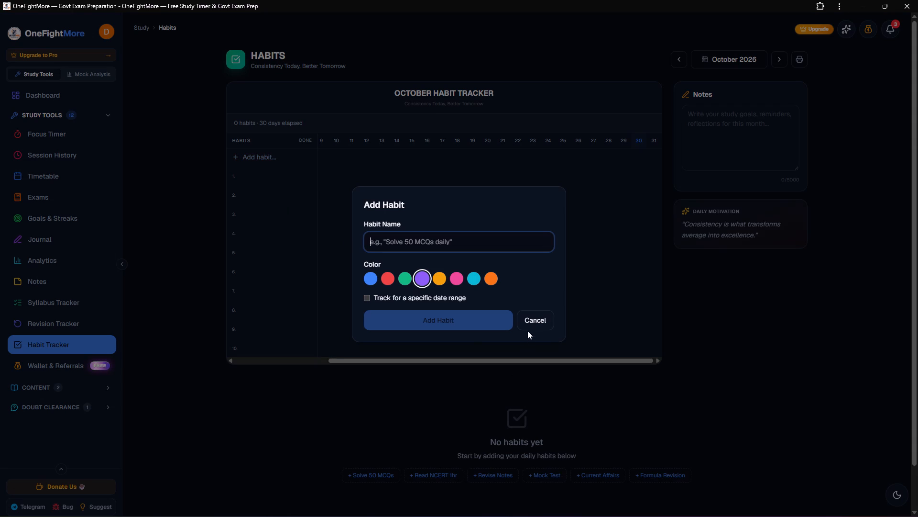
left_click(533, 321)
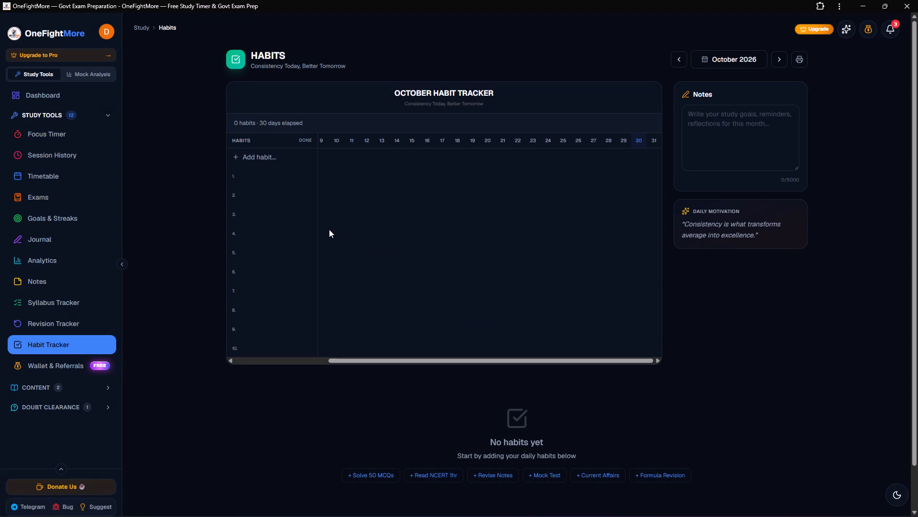
Add a habit named "woke up at 4:30 - 5:00 am" with the pink color to the October habit tracker.
left_click(235, 156)
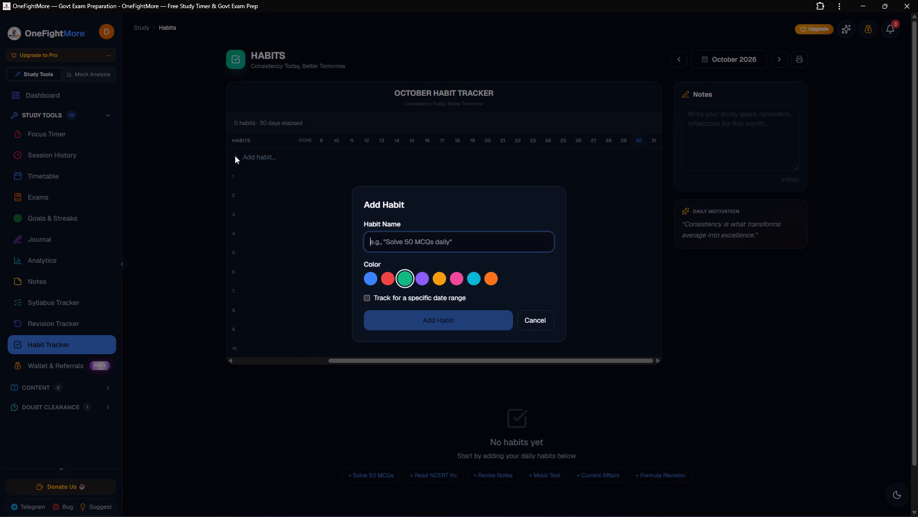
left_click(454, 249)
key("w")
type("oke up at")
key("space")
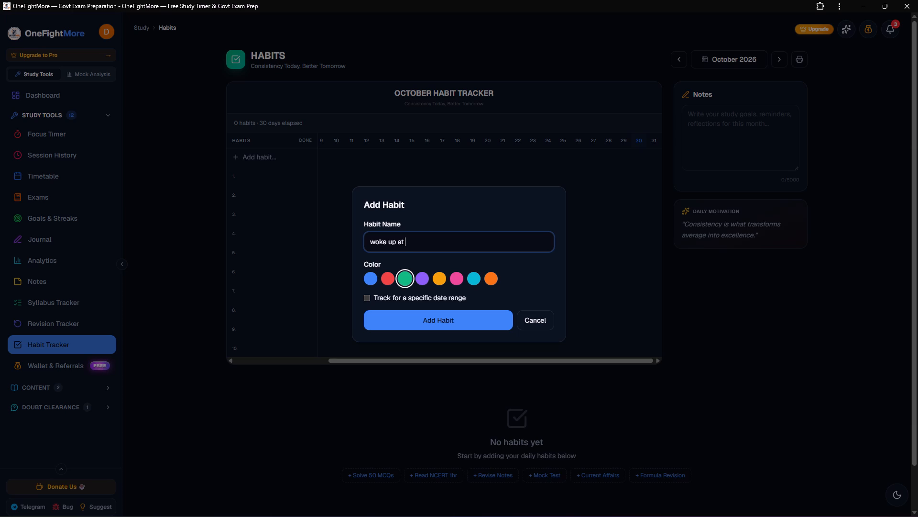
key("4")
key("shift+colon")
type("30")
key("minus")
key("minus")
key("BackSpace")
key("BackSpace")
key("space")
type("-")
key("space")
key("5")
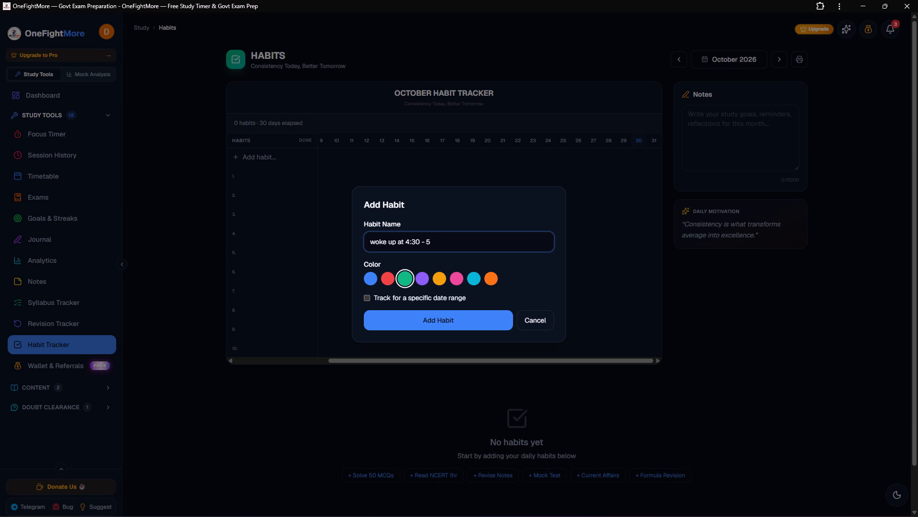
key("shift+colon")
type("00 am")
double_click(496, 280)
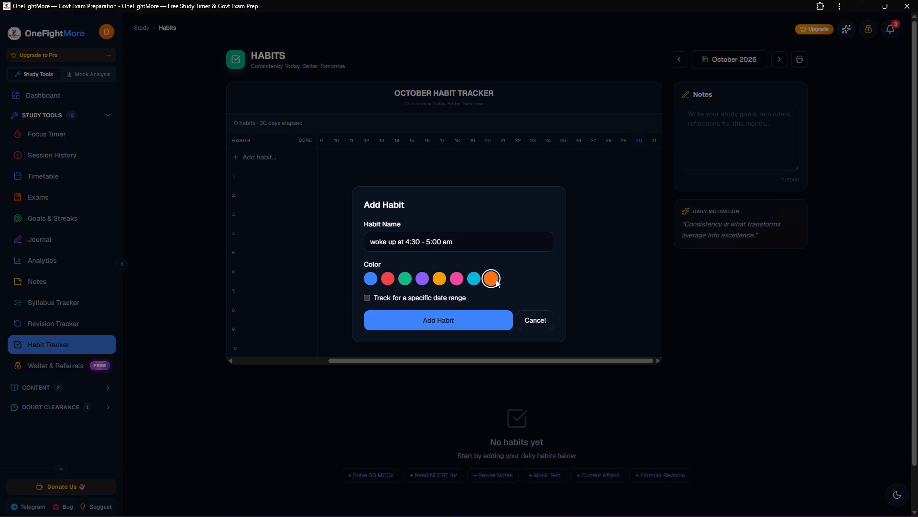
left_click(453, 280)
left_click(454, 325)
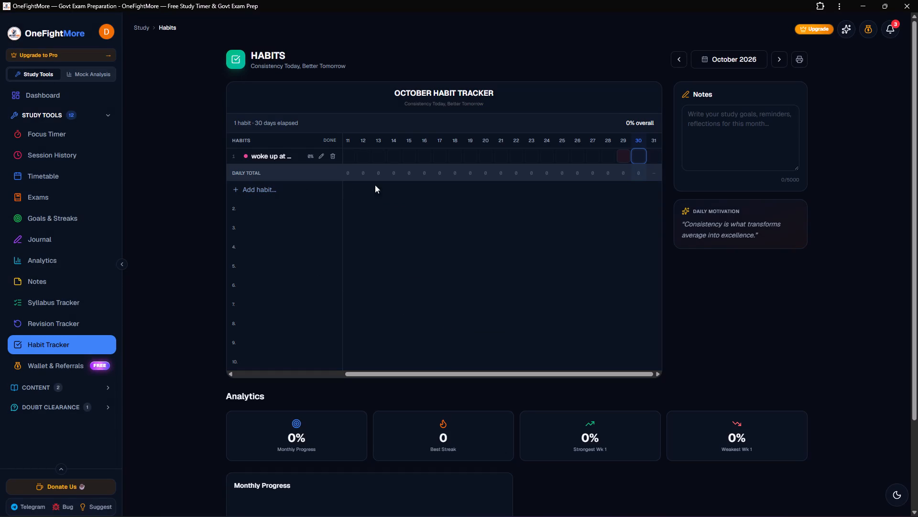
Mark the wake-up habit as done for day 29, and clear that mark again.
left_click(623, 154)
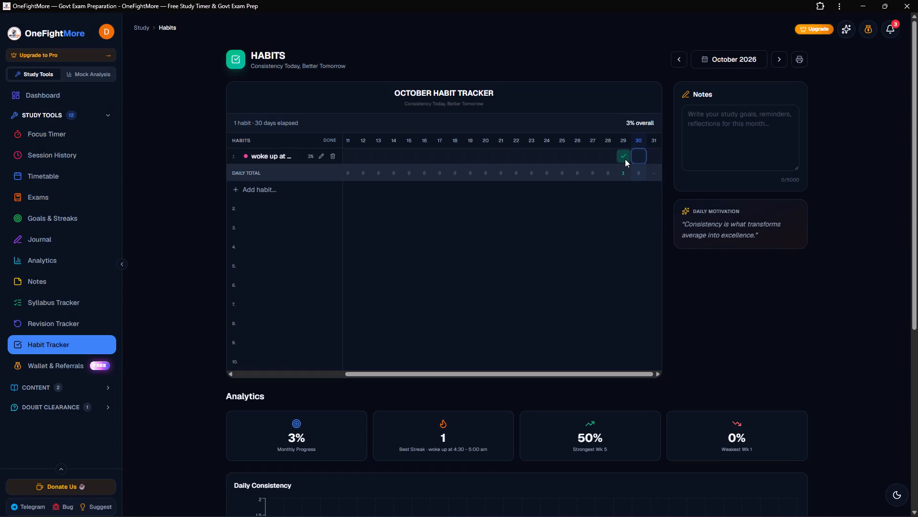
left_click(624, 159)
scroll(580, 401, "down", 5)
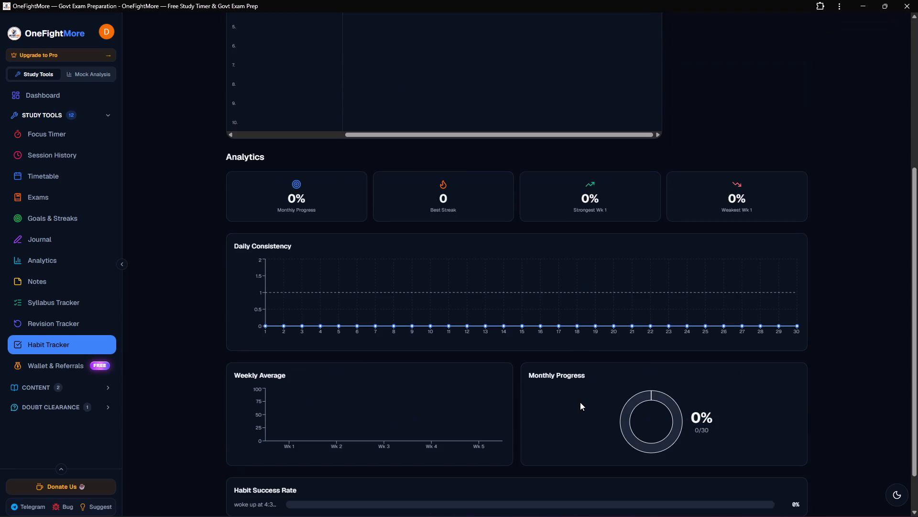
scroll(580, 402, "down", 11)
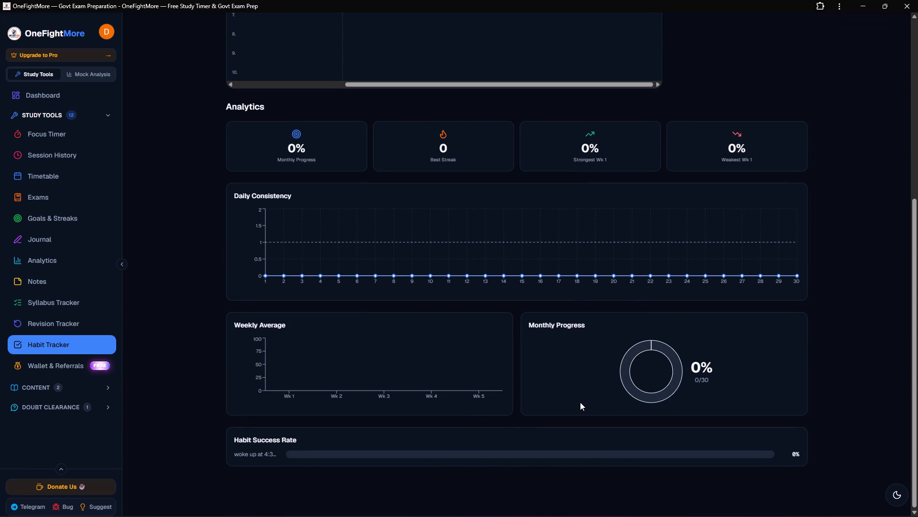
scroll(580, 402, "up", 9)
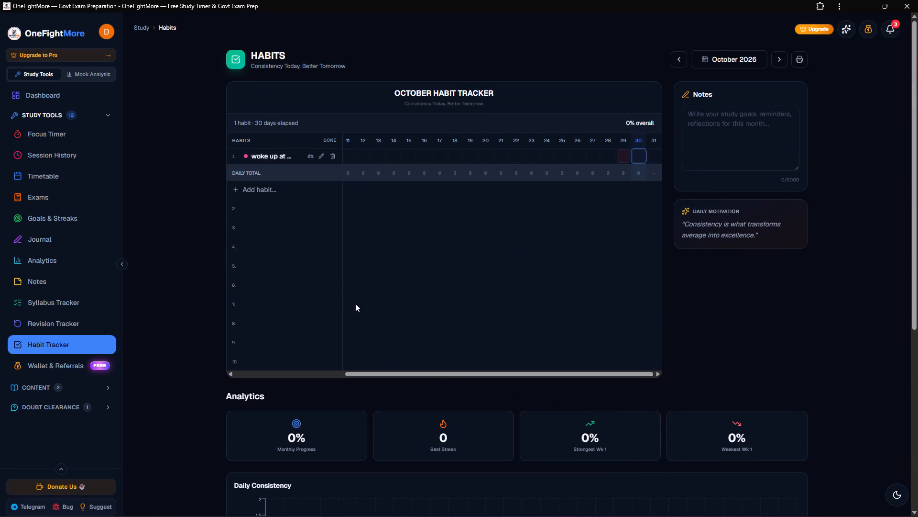
Rename the wake-up habit as "4:30 - 5:00 am" and save the change.
left_click(321, 156)
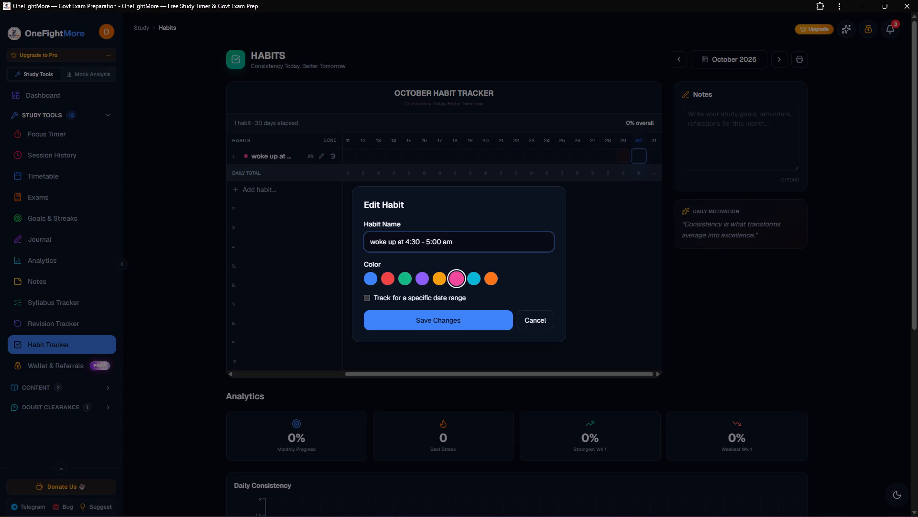
left_click(403, 242)
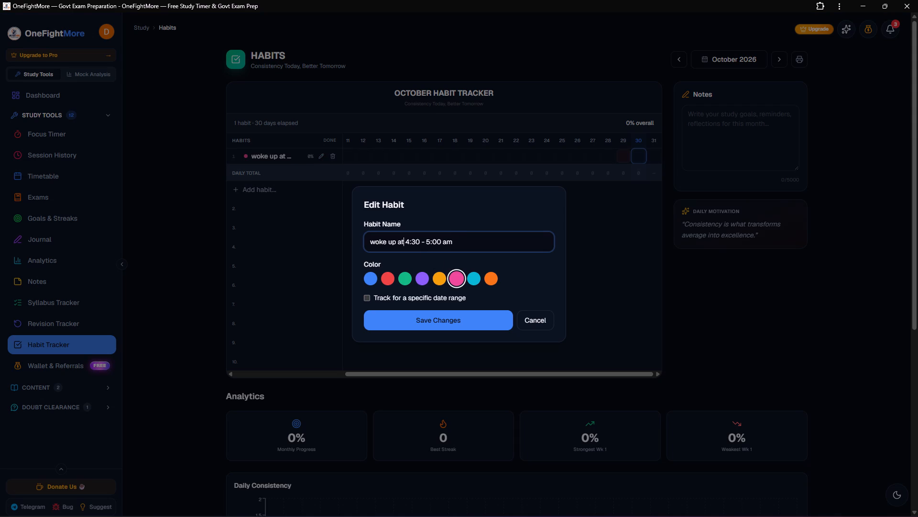
left_click(404, 238)
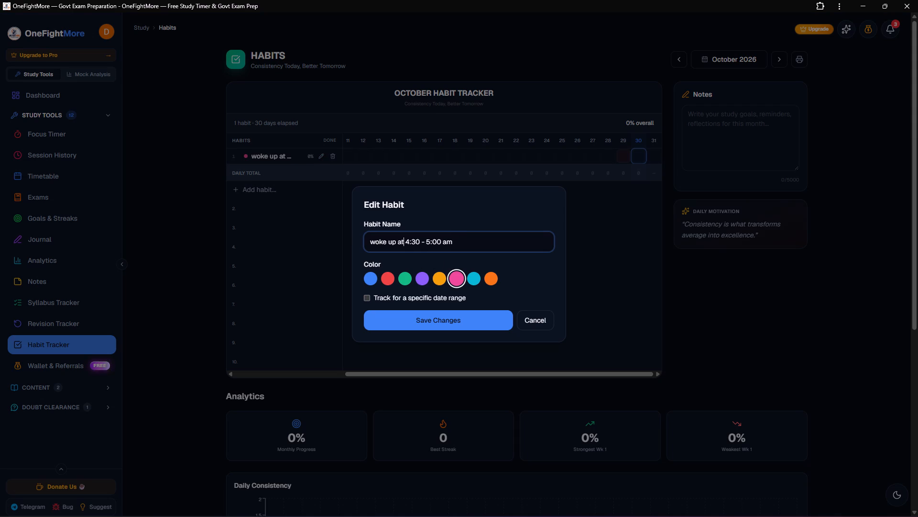
left_click(405, 238)
key("BackSpace")
key("BackSpace")
key("BackSpace")
key("BackSpace")
key("BackSpace")
key("BackSpace")
key("BackSpace")
key("BackSpace")
key("BackSpace")
key("BackSpace")
key("BackSpace")
key("BackSpace")
key("BackSpace")
key("BackSpace")
key("BackSpace")
key("BackSpace")
key("BackSpace")
key("BackSpace")
key("BackSpace")
key("BackSpace")
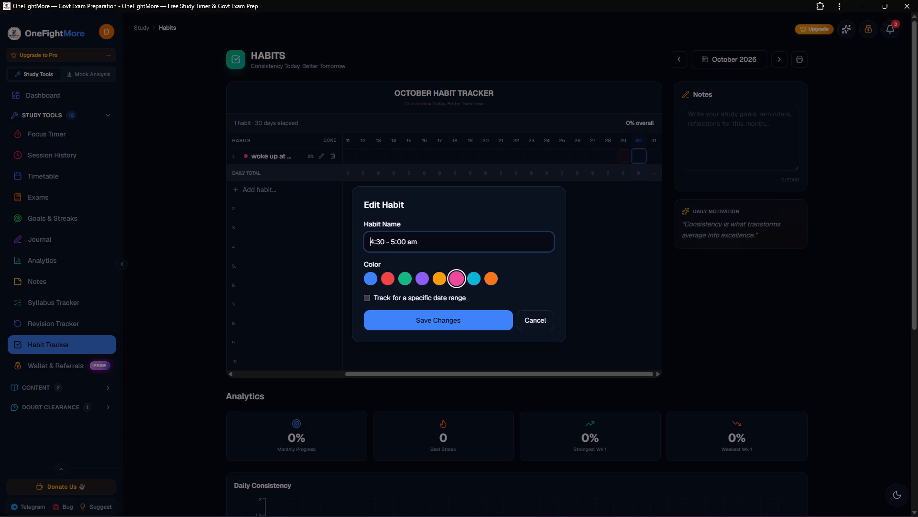
key("Return")
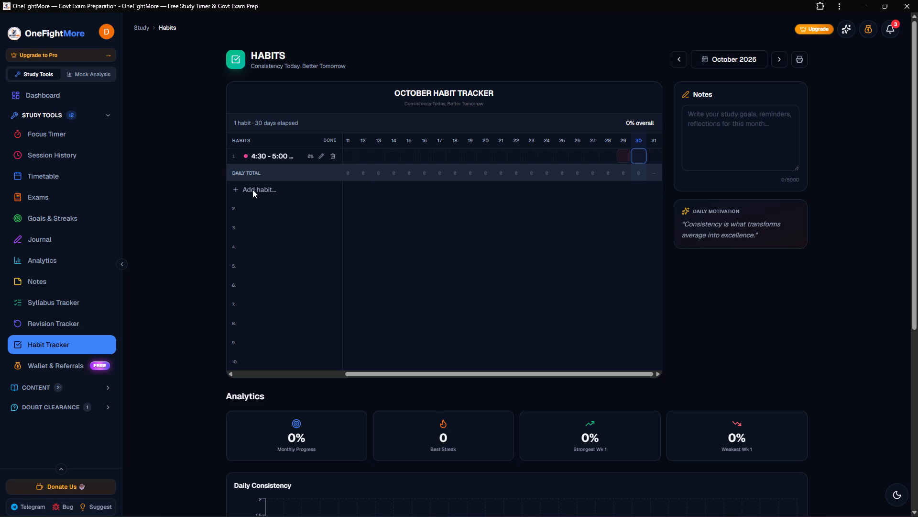
Add a habit named "running" with the purple color to the October habit tracker.
left_click(234, 187)
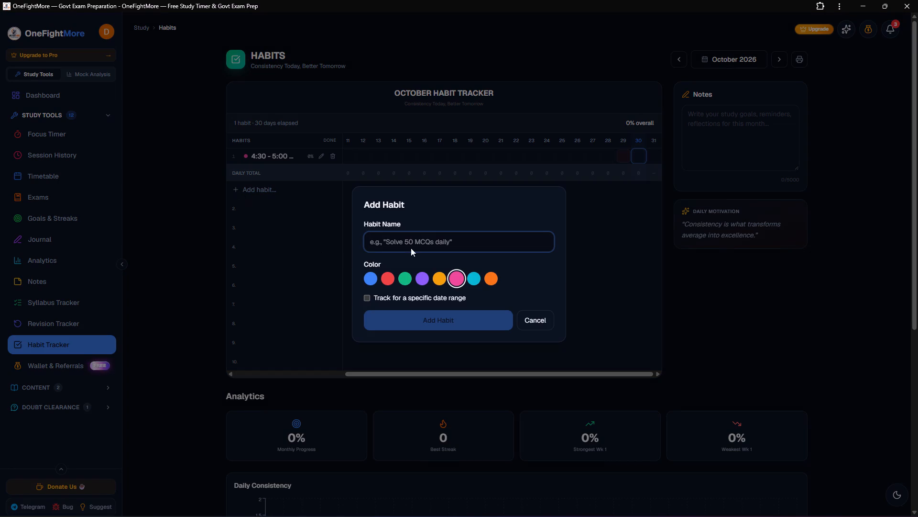
left_click(420, 237)
type("running")
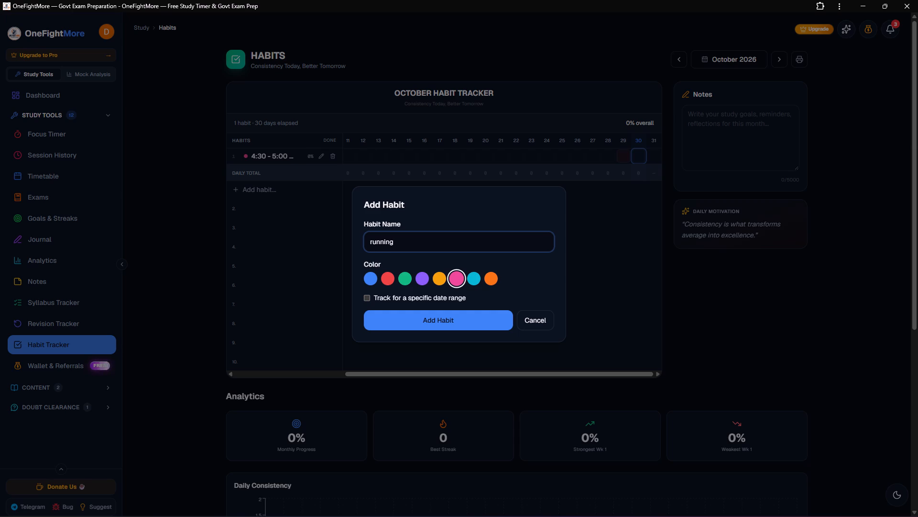
left_click(419, 275)
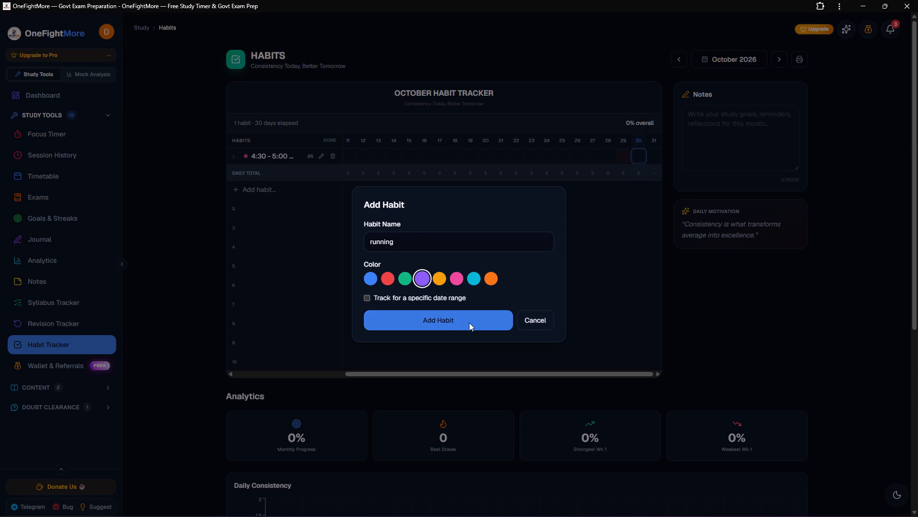
left_click(456, 326)
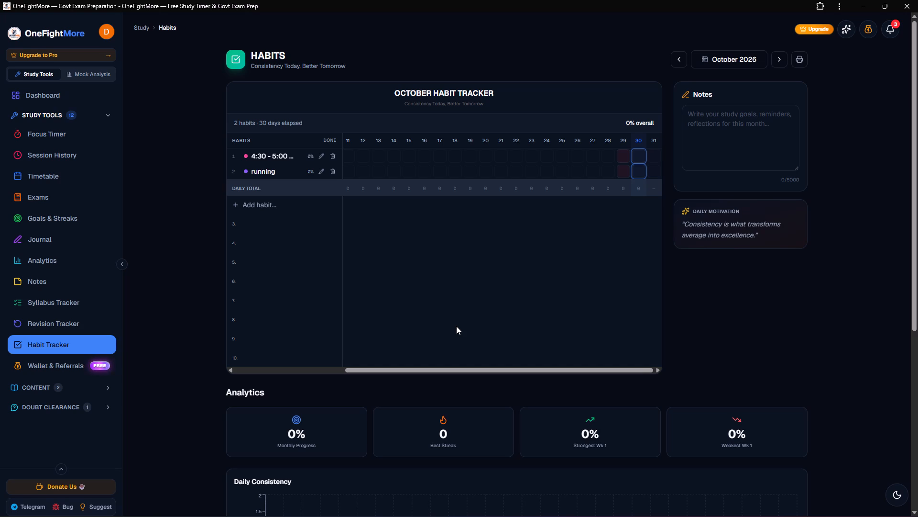
Add a habit named "8+ hours study" with the blue color to the October habit tracker.
left_click(232, 206)
left_click(399, 238)
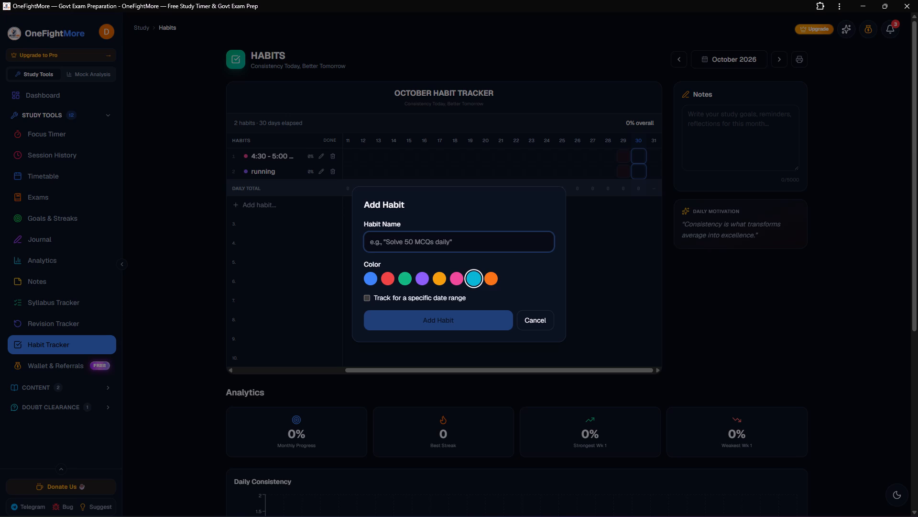
key("8")
type("hours stu")
type("dy")
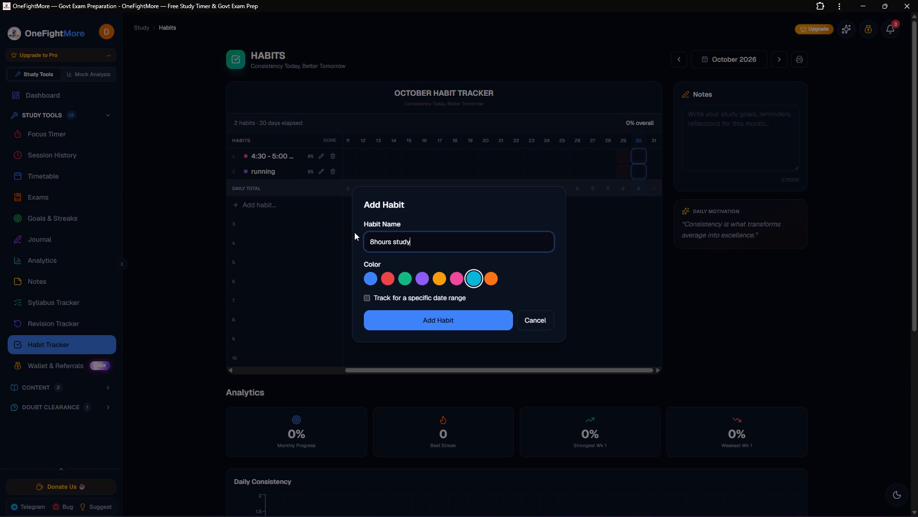
left_click(372, 242)
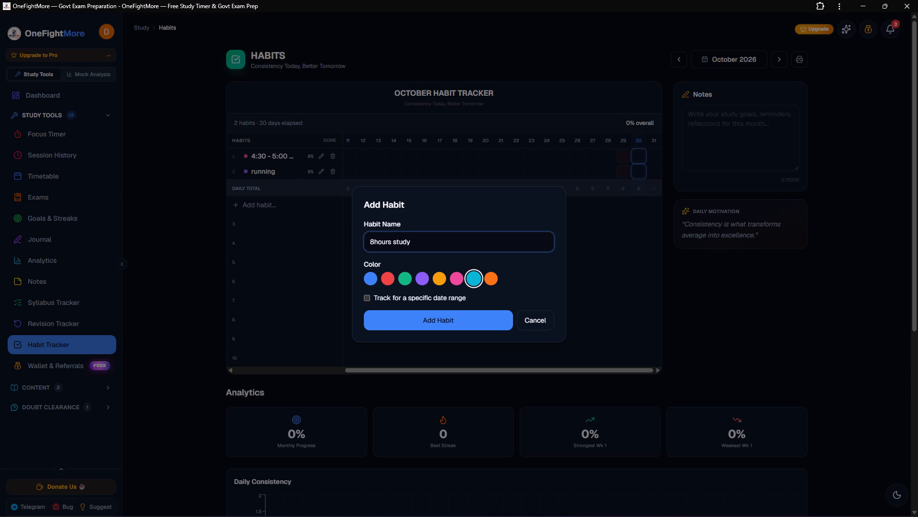
left_click(373, 242)
key("space")
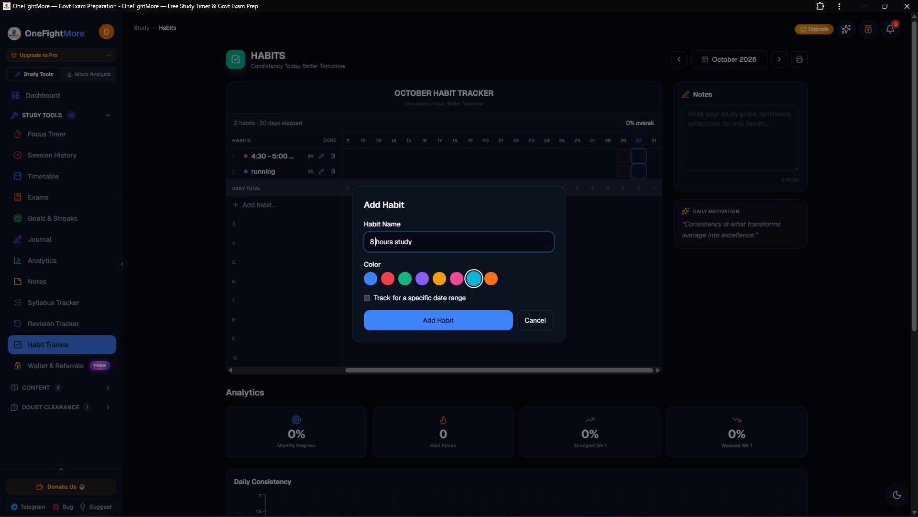
key("shift+plus")
key("space")
key("BackSpace")
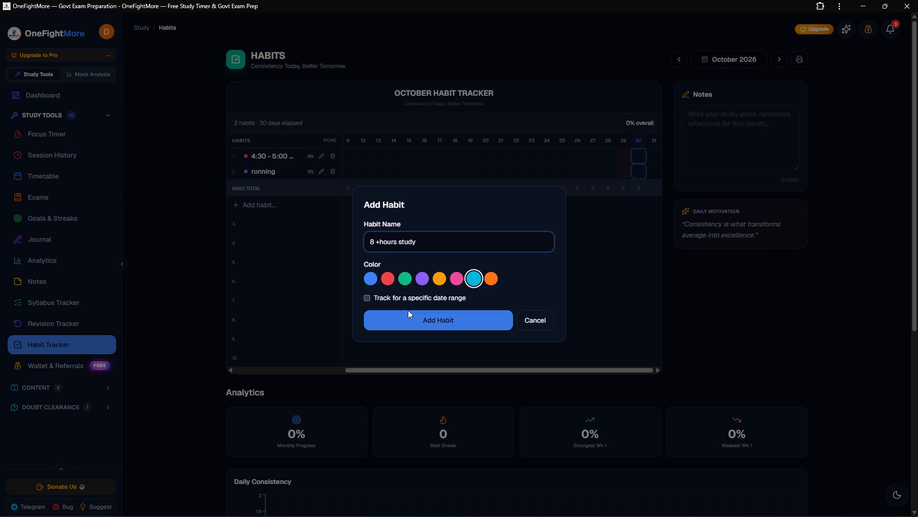
left_click(375, 241)
left_click(376, 242)
left_click(376, 242)
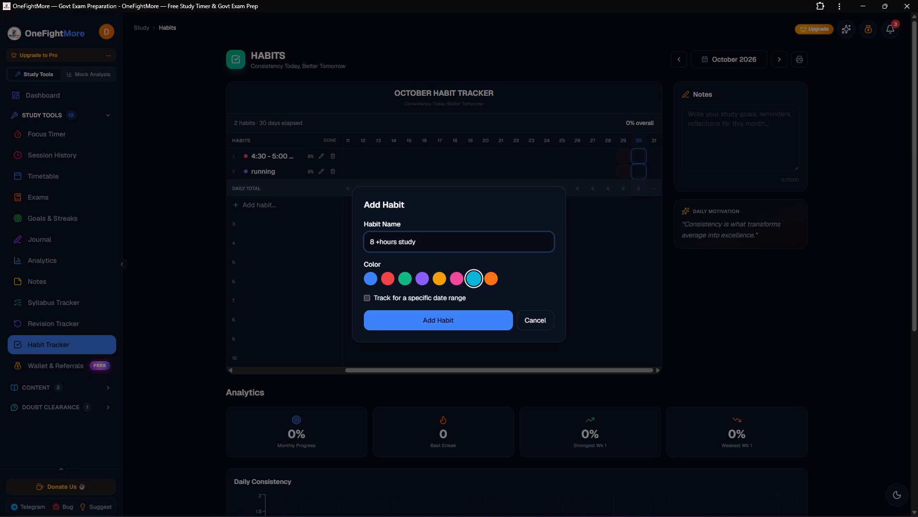
left_click(376, 242)
key("BackSpace")
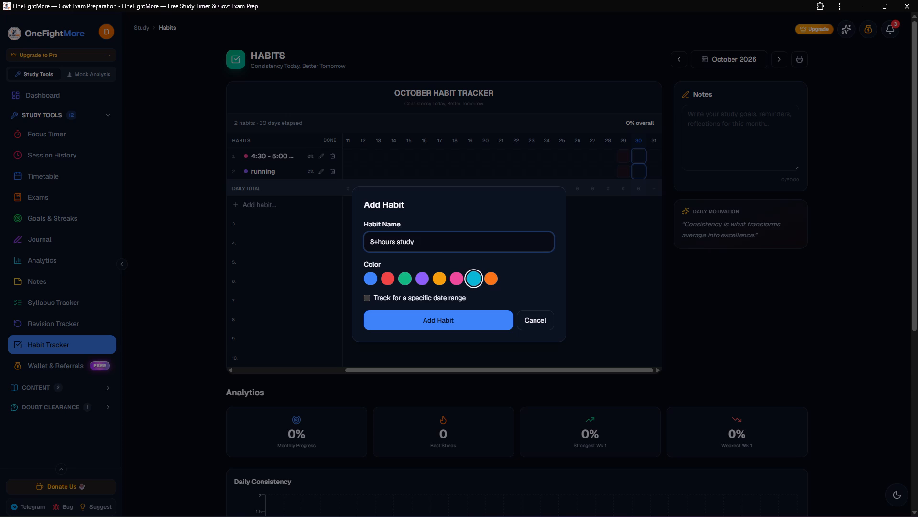
left_click(377, 242)
key("n")
key("BackSpace")
key("space")
left_click(369, 281)
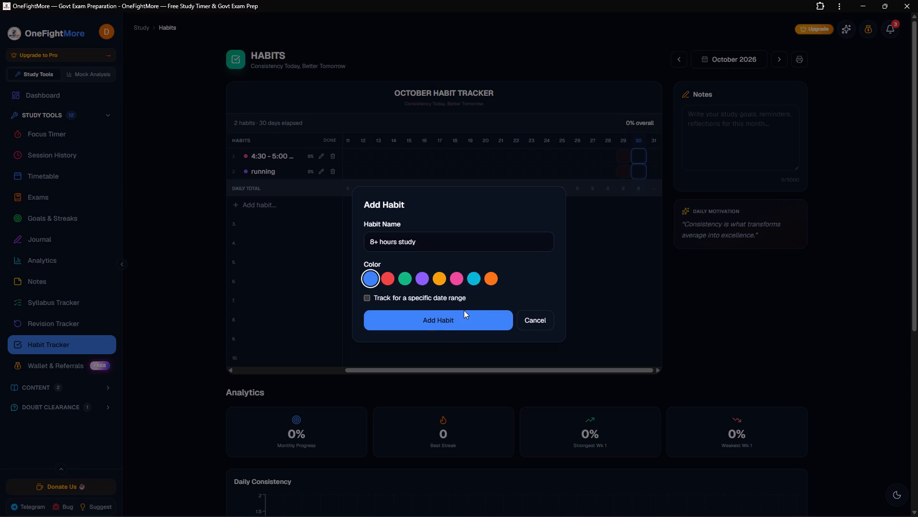
left_click(467, 320)
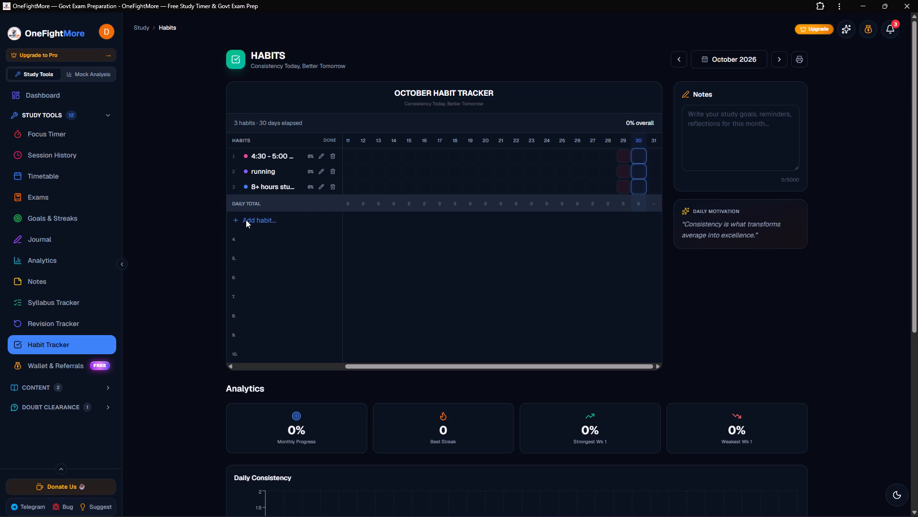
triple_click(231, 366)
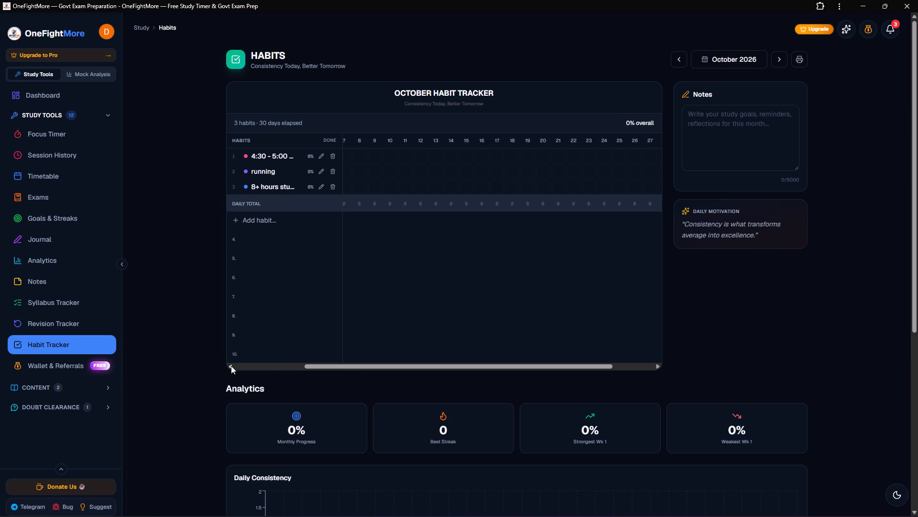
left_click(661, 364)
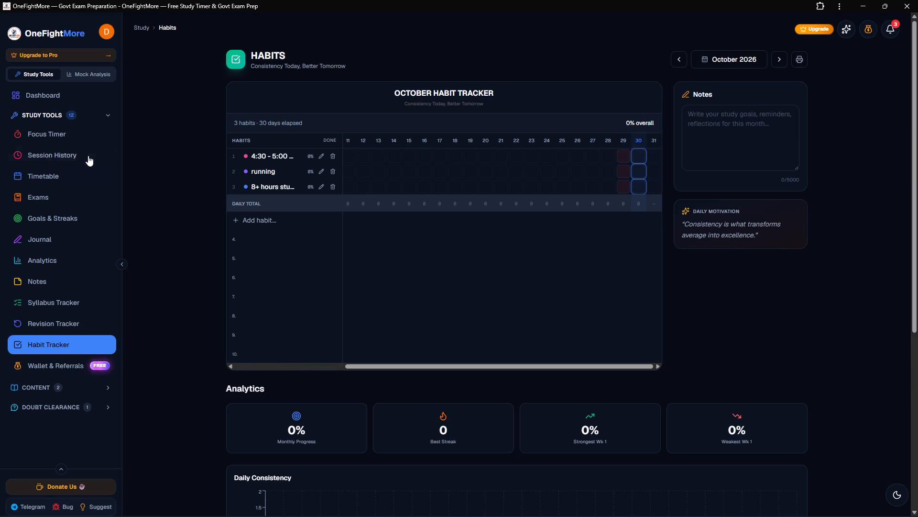
Open the Dashboard and examine Thursday's study time in this week's chart.
left_click(62, 97)
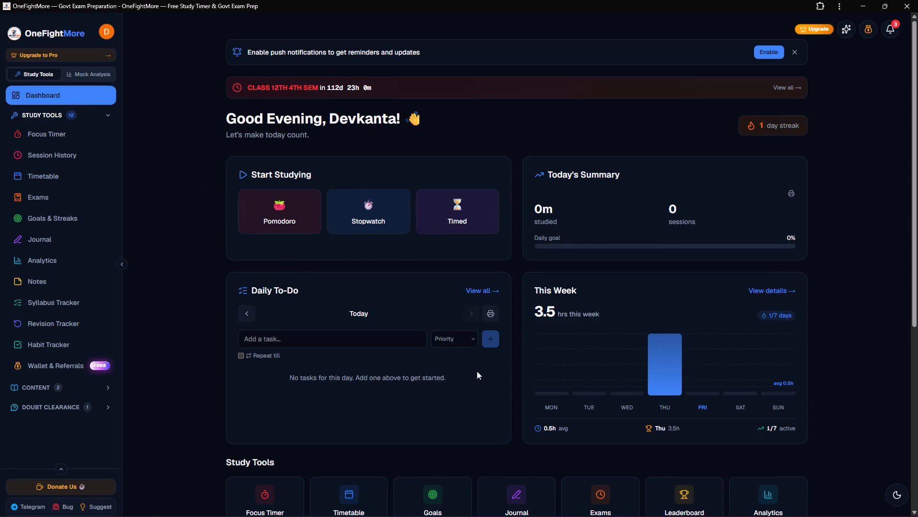
left_click(666, 366)
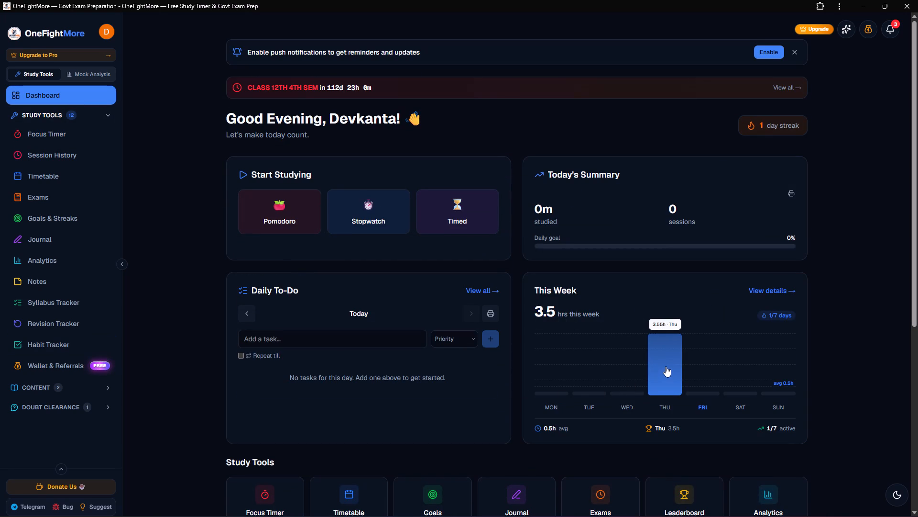
scroll(666, 366, "down", 1)
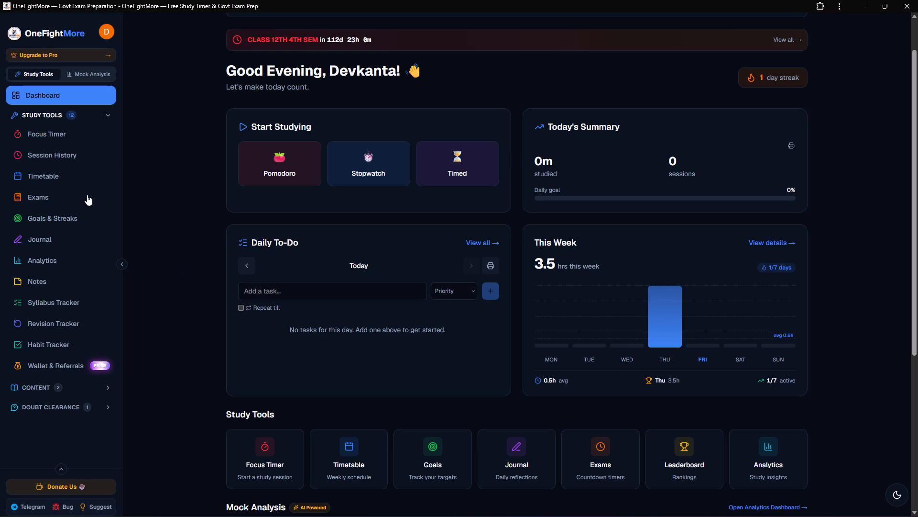
Complete the paused stopwatch session in the Focus Timer and save it under Mathematics.
left_click(59, 160)
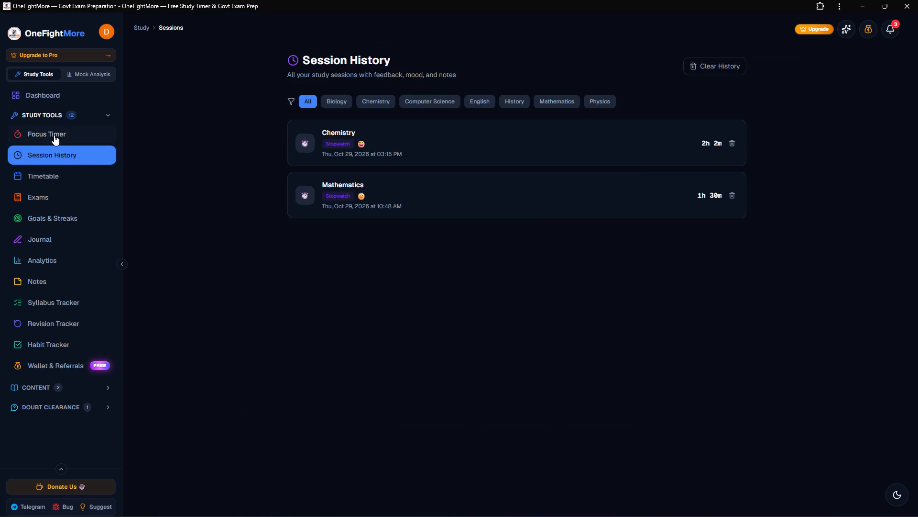
left_click(55, 134)
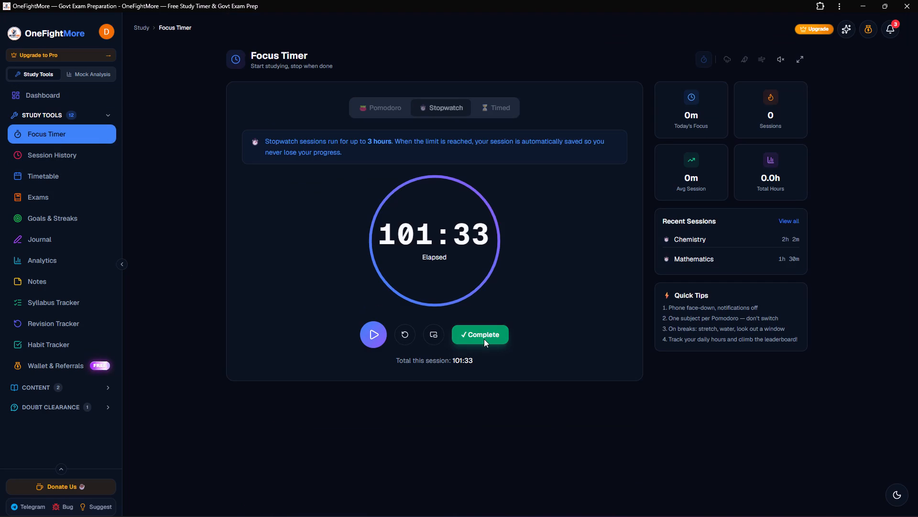
left_click(484, 339)
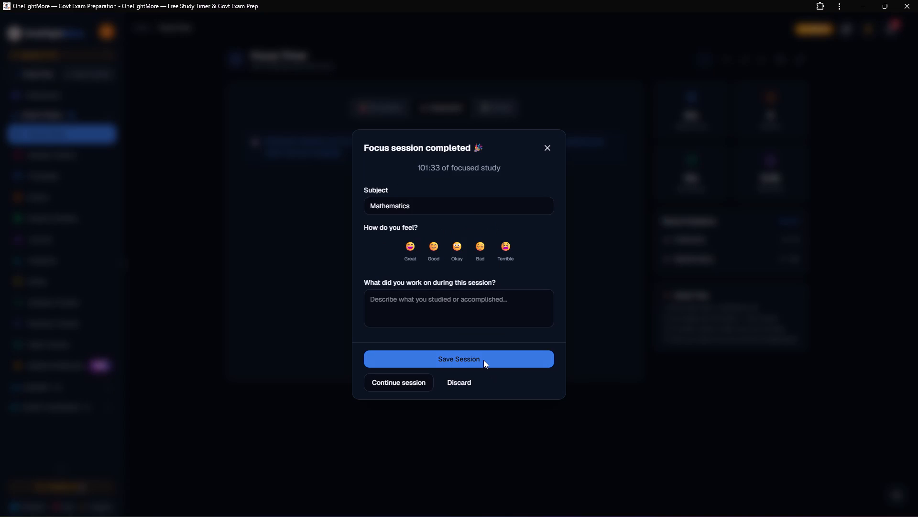
left_click(483, 359)
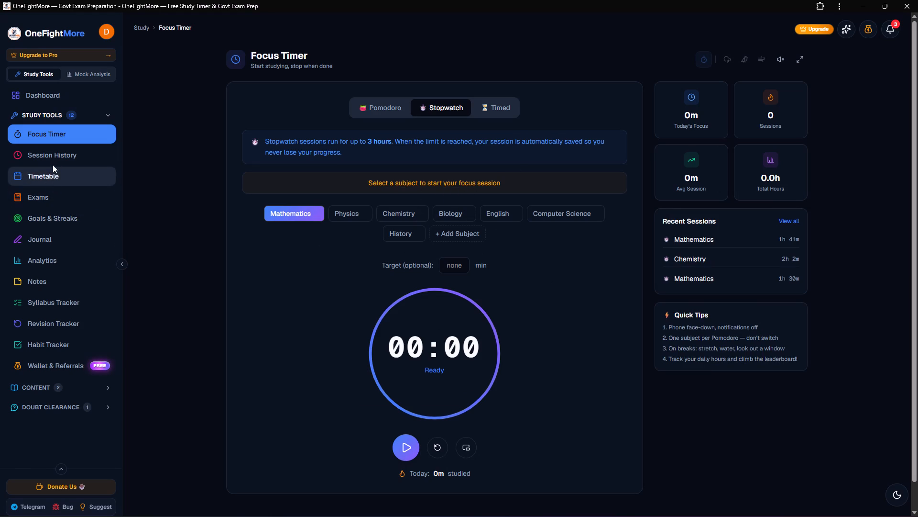
Return to the Dashboard and check Friday's study time in this week's chart.
left_click(60, 96)
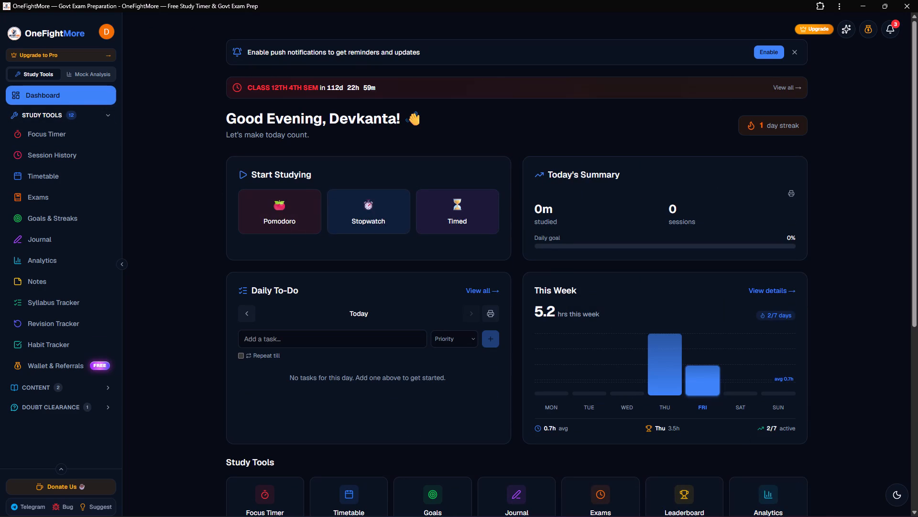
left_click(705, 385)
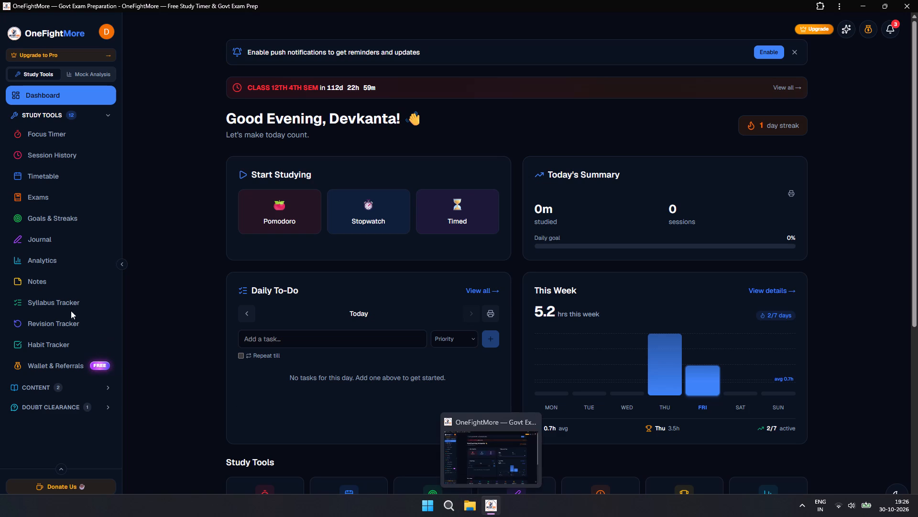
Reopen the Habit Tracker and start adding a fourth habit to the October tracker.
left_click(55, 343)
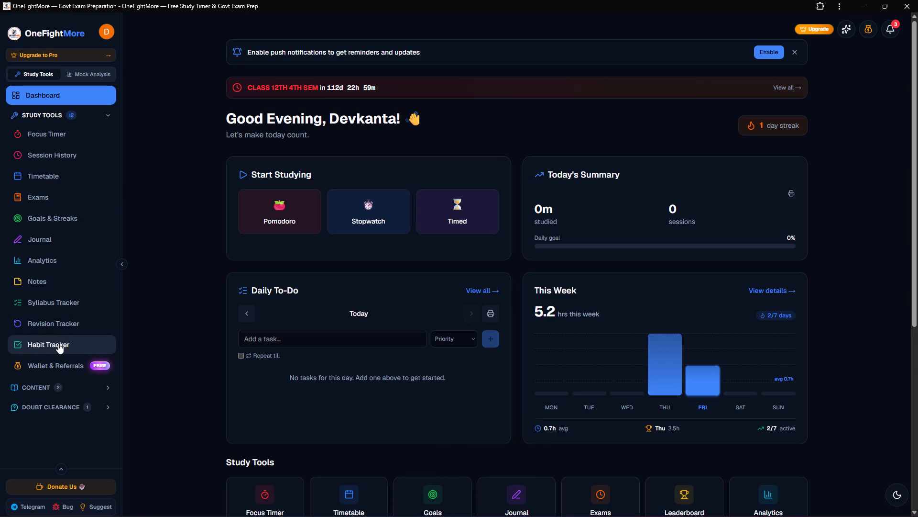
left_click(62, 342)
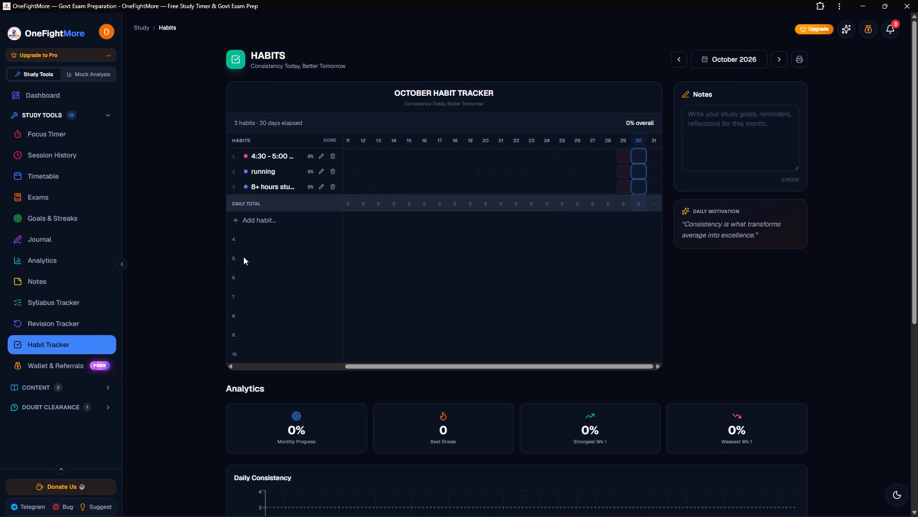
left_click(252, 222)
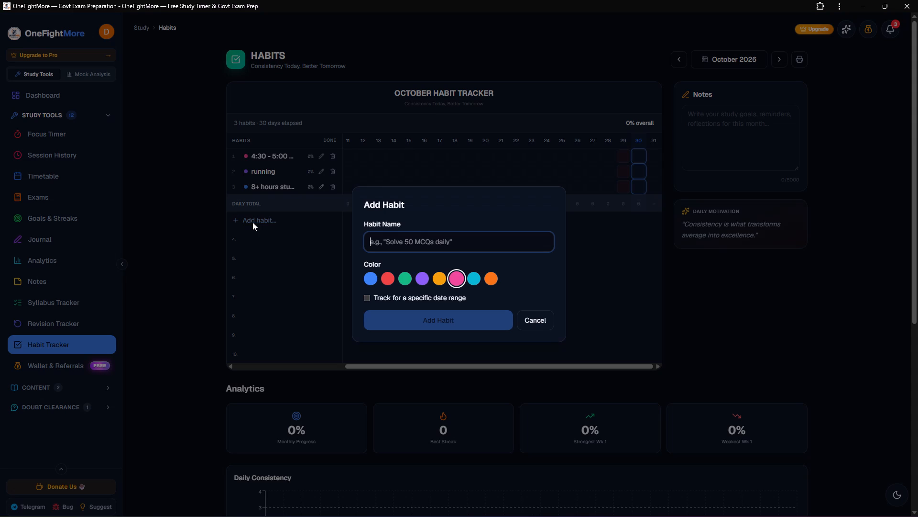
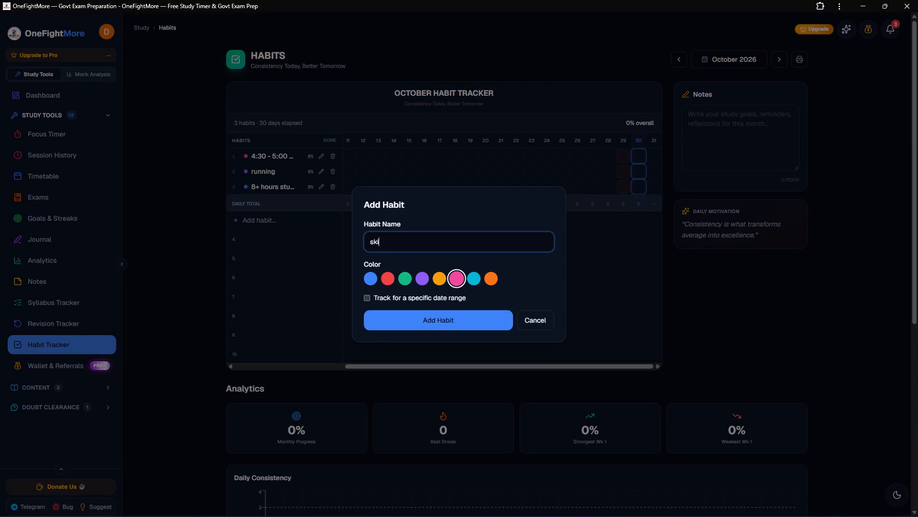
Name the new habit "digital skills", give it the orange colour at the end of the palette, and add it to the October tracker.
key("BackSpace")
key("BackSpace")
key("BackSpace")
type("digital skills")
left_click(492, 282)
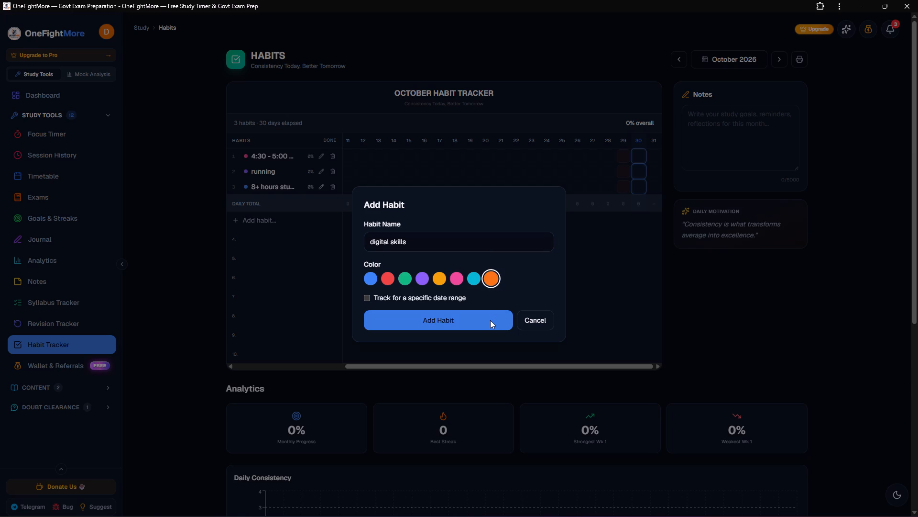
left_click(490, 320)
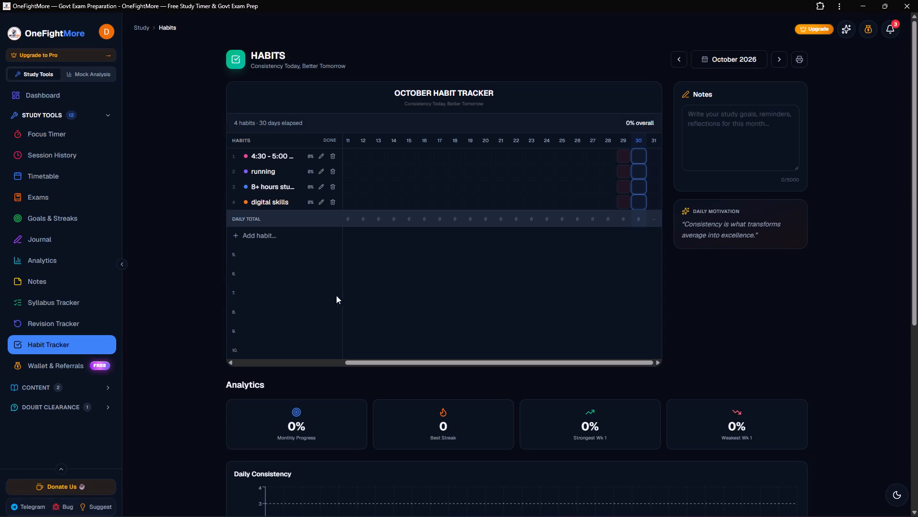
Add a fifth habit named "healthy diet" with the green colour to the October habit tracker.
left_click(234, 236)
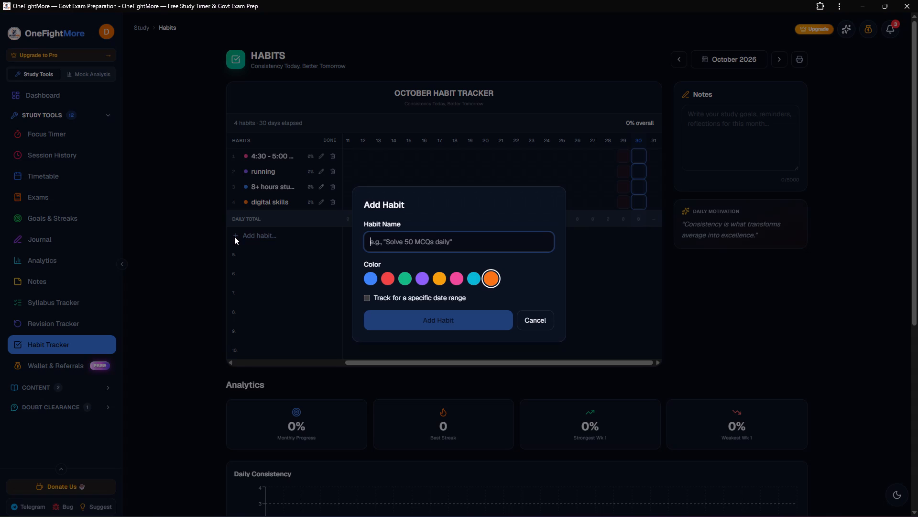
left_click(405, 246)
key("m")
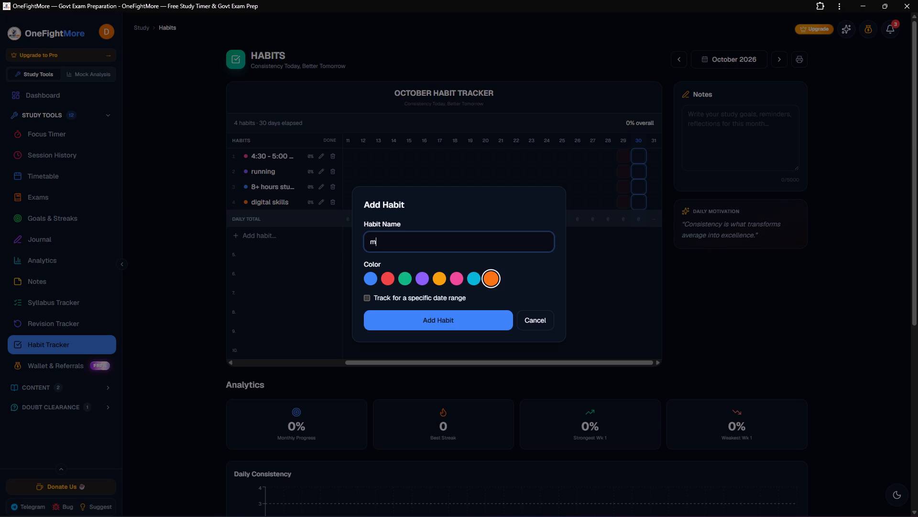
key("BackSpace")
type("healthy di")
type("et")
key("space")
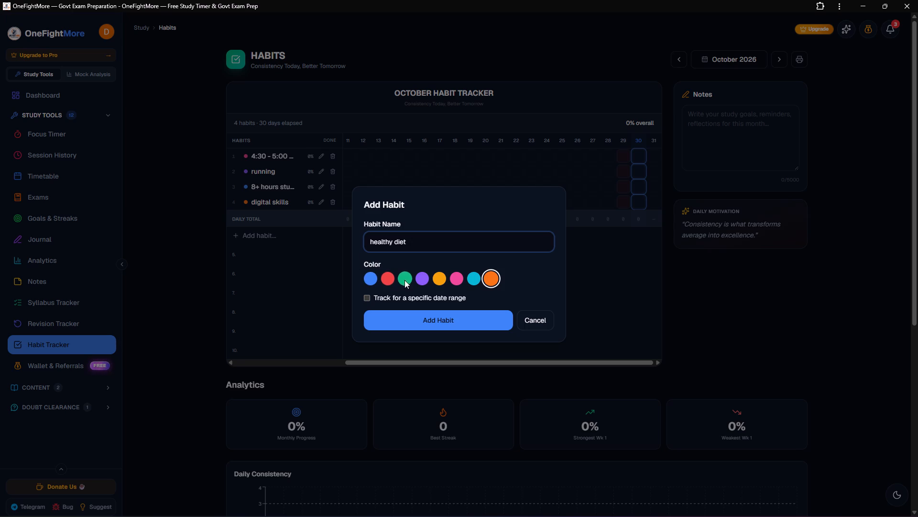
left_click(406, 280)
left_click(415, 325)
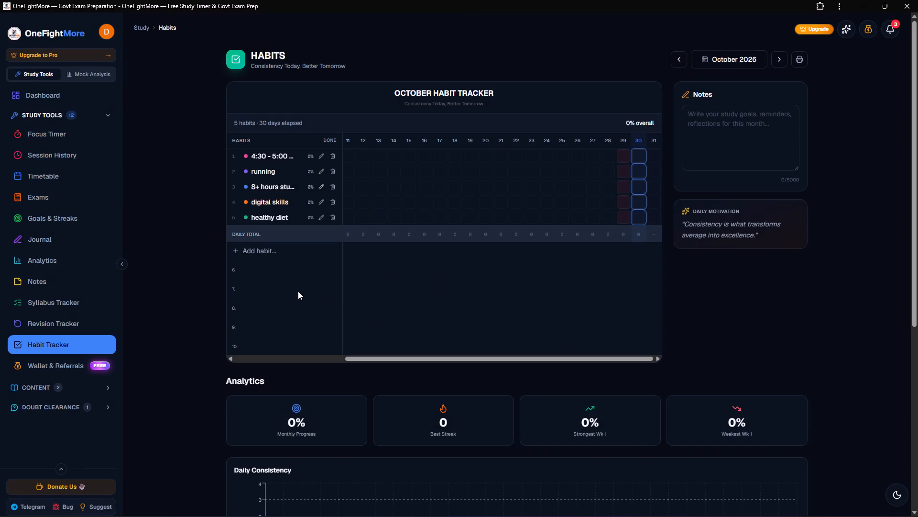
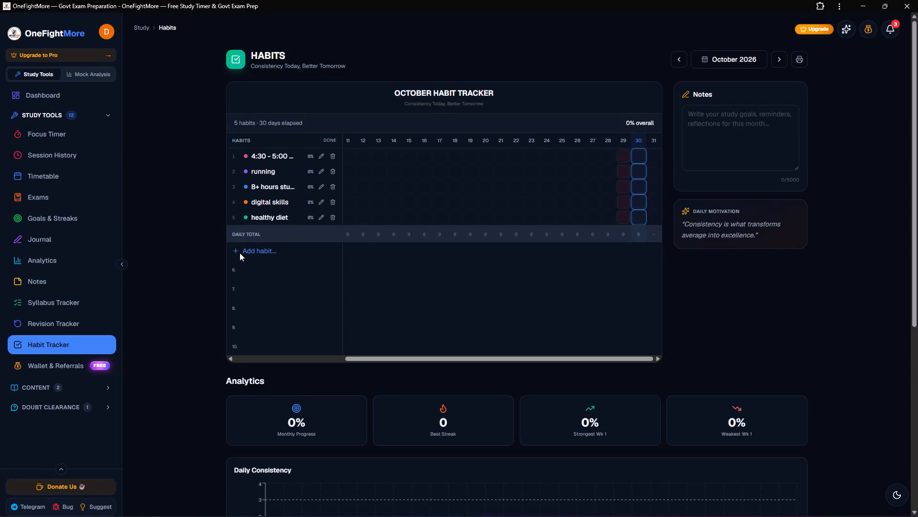
Add a sixth habit named "workout" to the October habit tracker, keeping the preselected cyan colour.
left_click(240, 253)
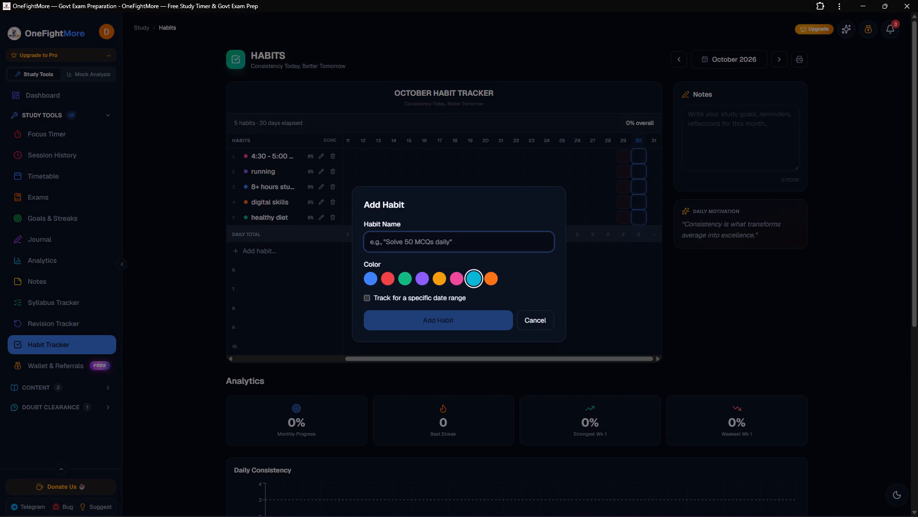
type("bo")
key("d")
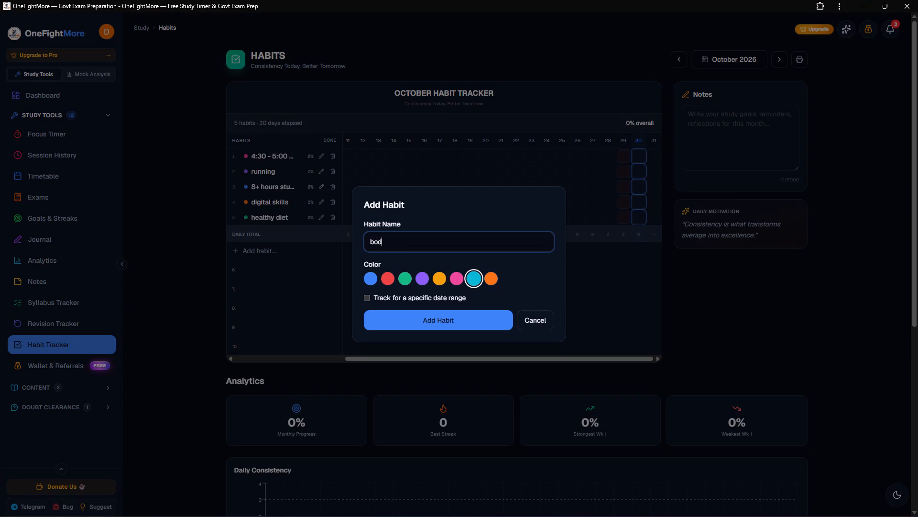
key("BackSpace")
key("BackSpace")
key("BackSpace")
key("BackSpace")
key("BackSpace")
type("wo")
type("rk")
type("out")
key("Return")
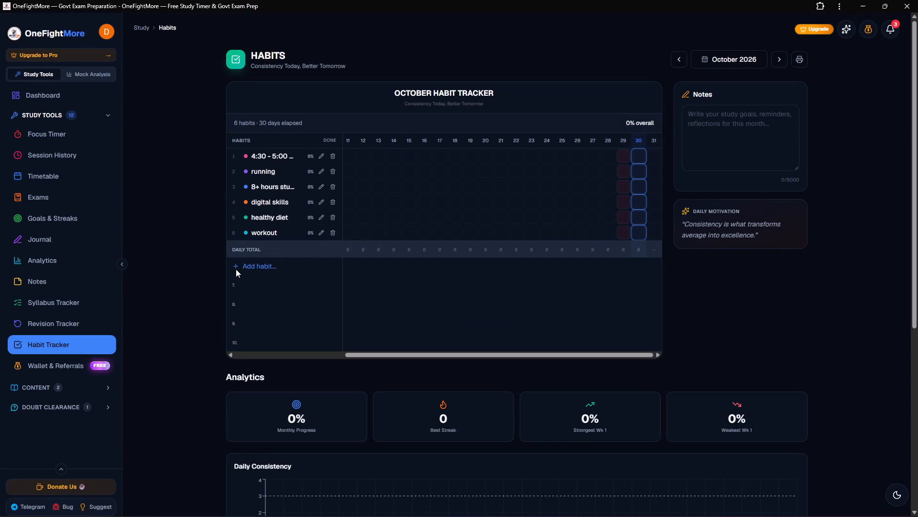
left_click(155, 214)
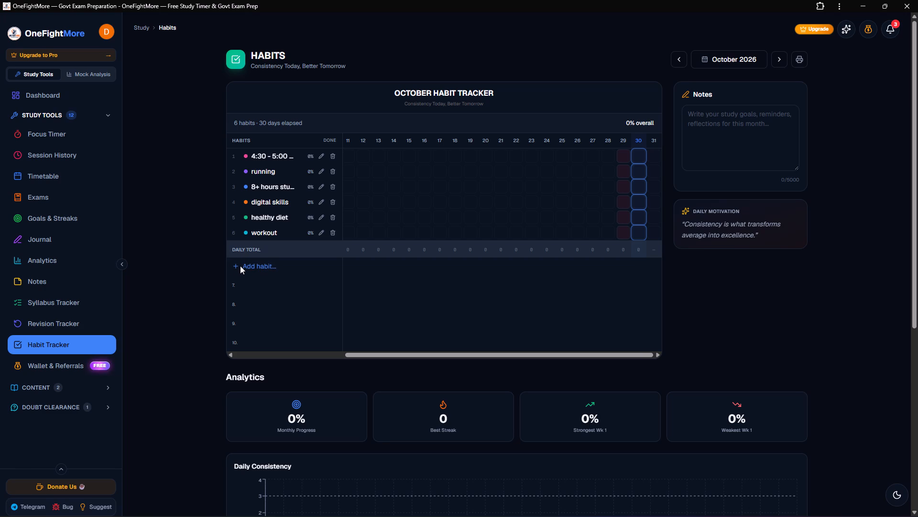
Add a seventh habit named "less 1 hours mobile" with the red colour to the October habit tracker.
left_click(240, 266)
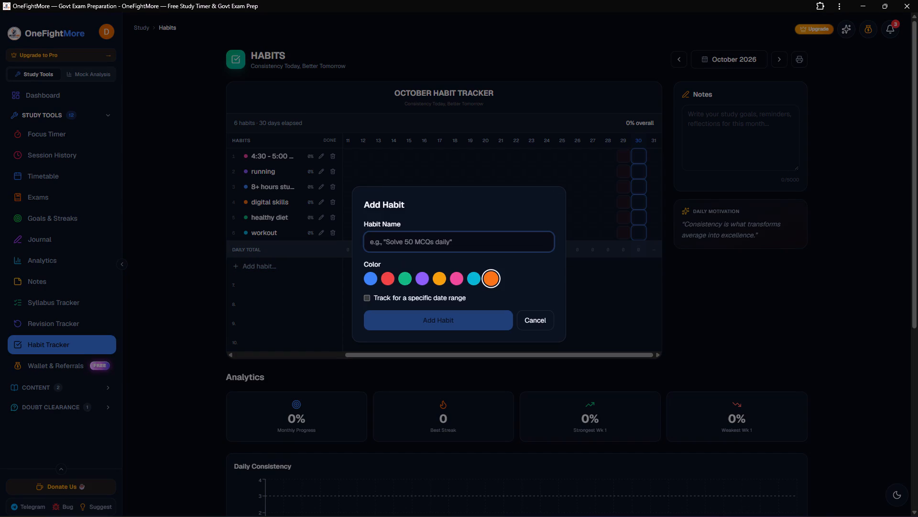
left_click(436, 246)
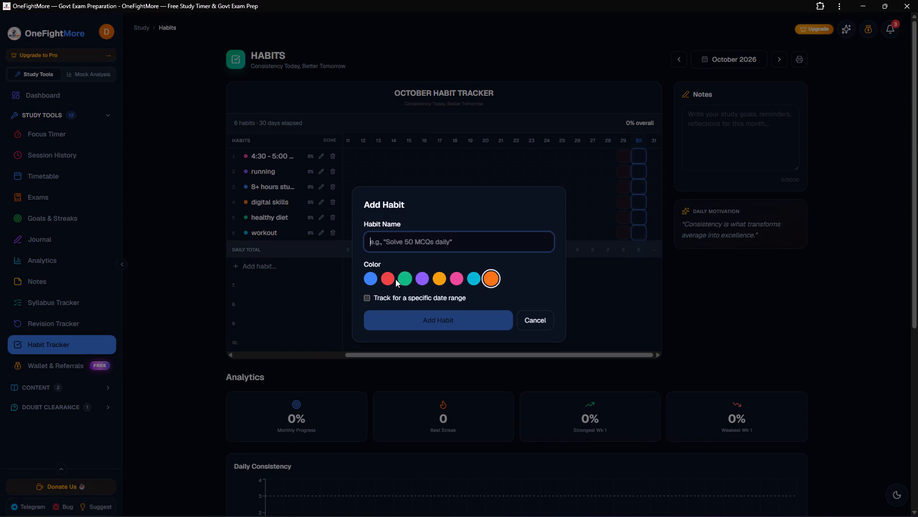
left_click(388, 280)
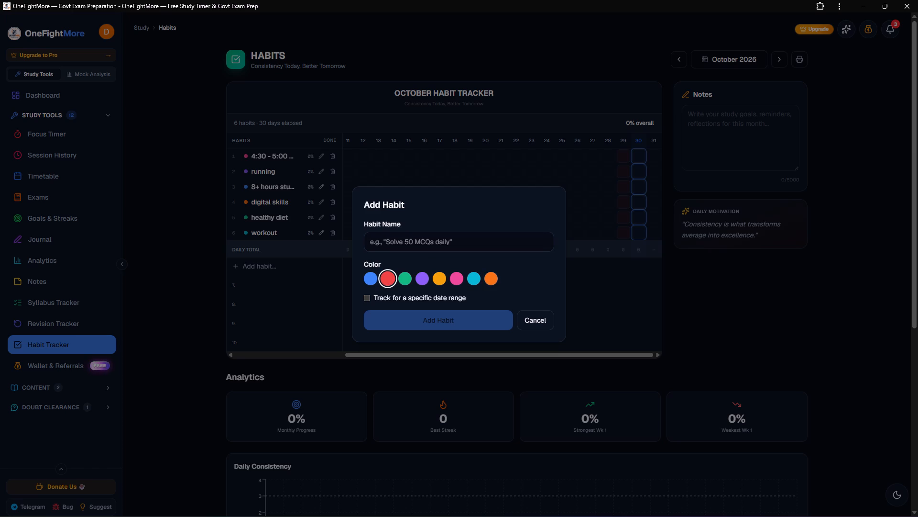
left_click(398, 238)
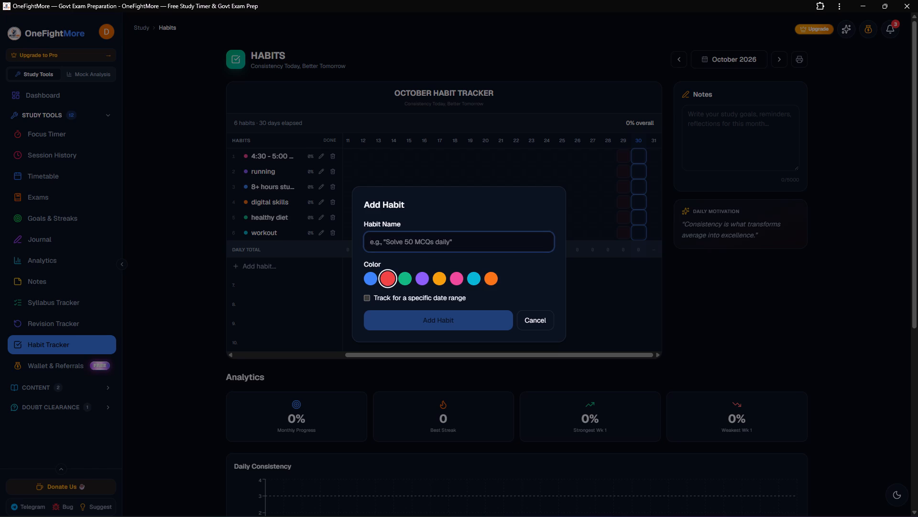
type("1 h")
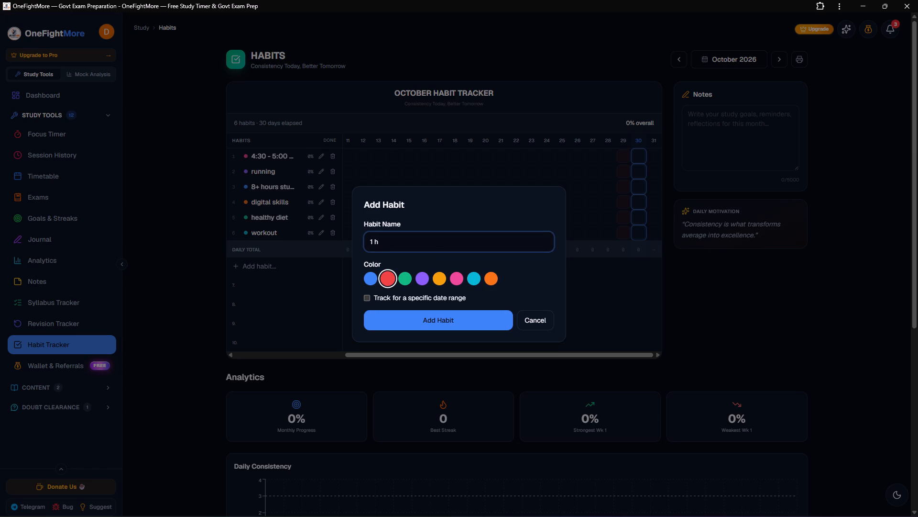
key("BackSpace")
key("BackSpace")
key("BackSpace")
type("less 1 hou")
type("rs mobile")
left_click(444, 319)
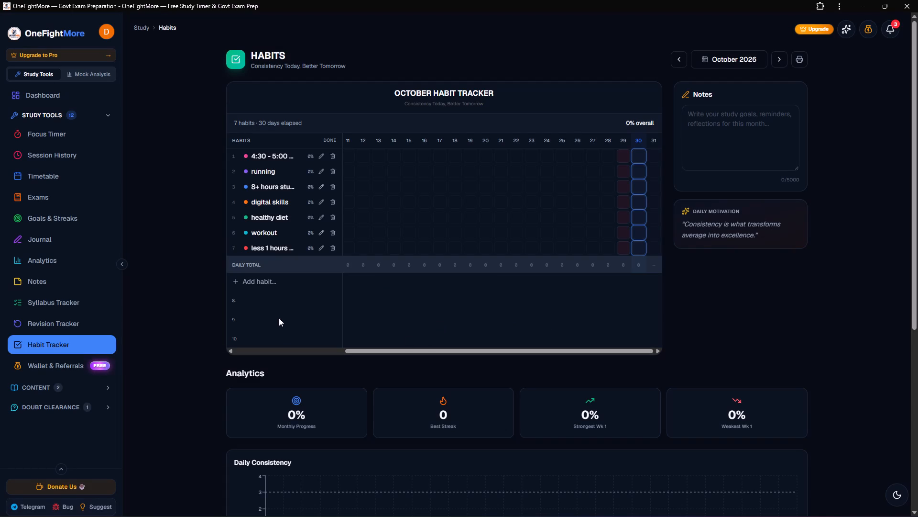
left_click(173, 295)
Look through the October habit analytics, including daily consistency, weekly average, monthly progress and habit success rate.
scroll(270, 368, "up", 2)
scroll(316, 388, "down", 2)
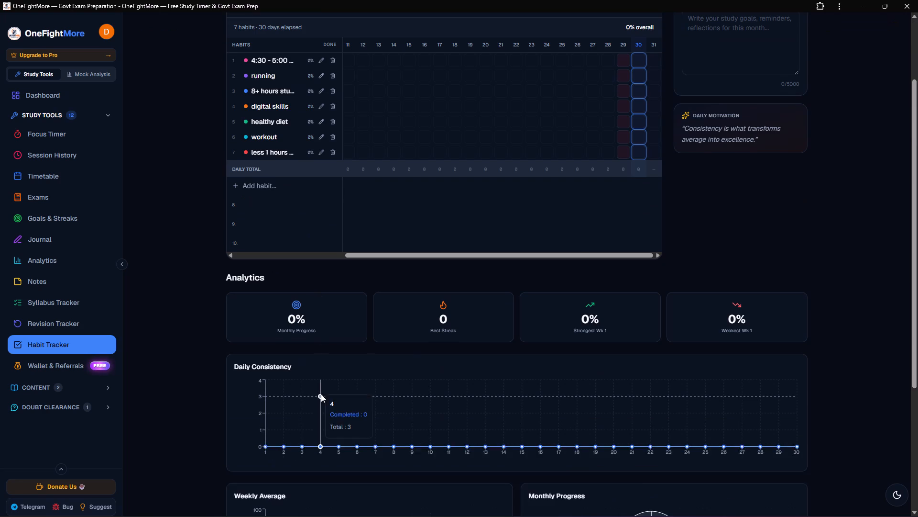
scroll(321, 394, "down", 7)
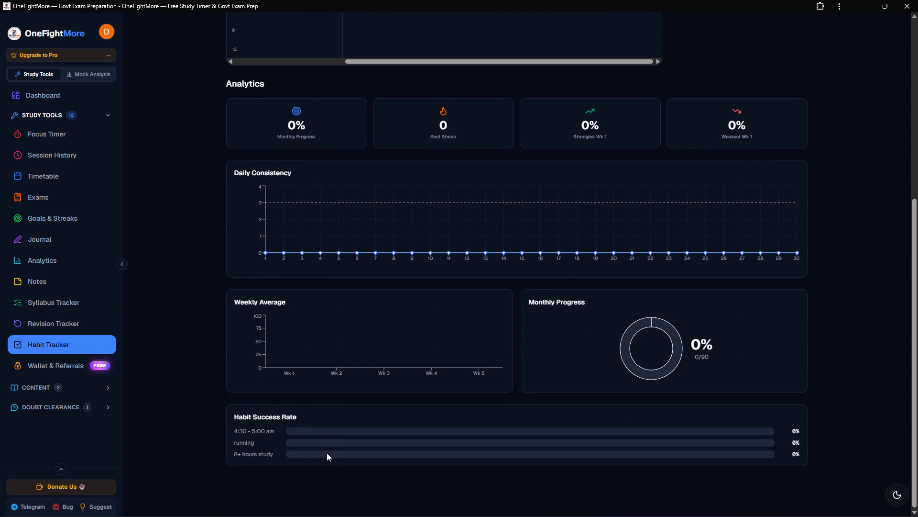
scroll(327, 453, "up", 6)
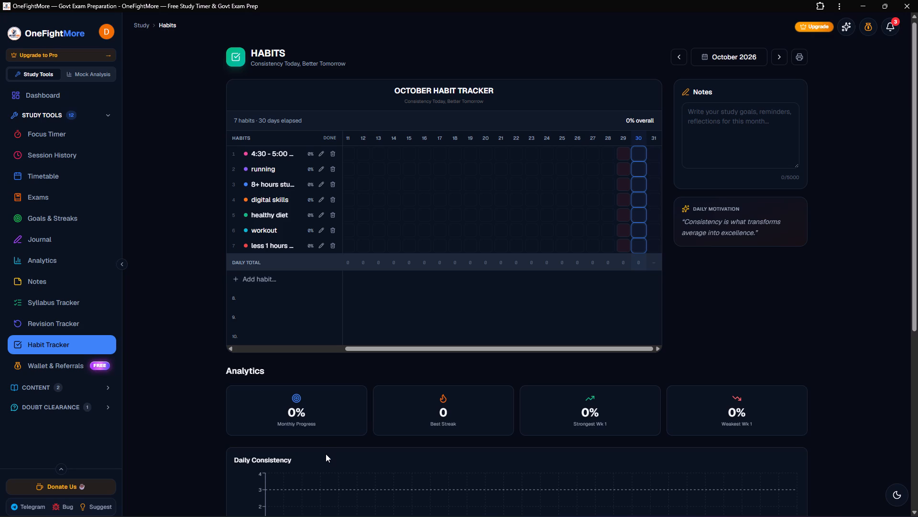
scroll(326, 454, "down", 1)
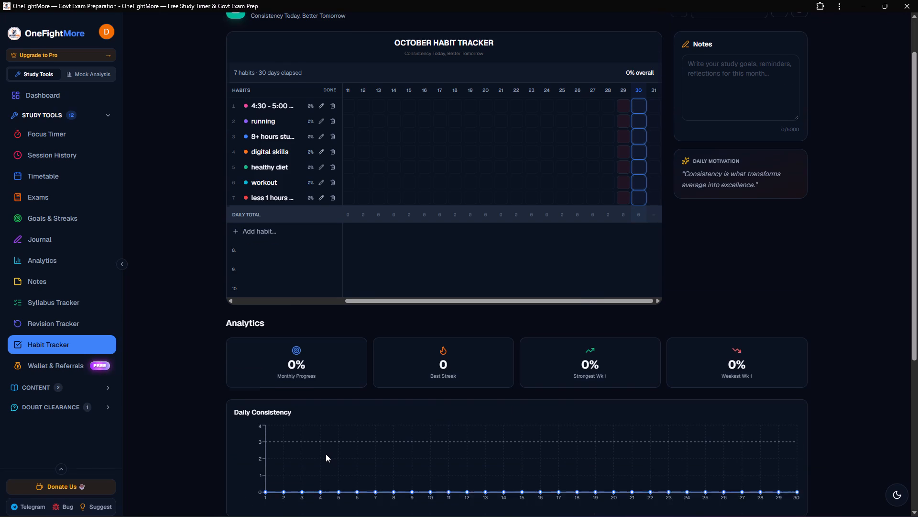
scroll(326, 454, "down", 1)
scroll(326, 454, "up", 8)
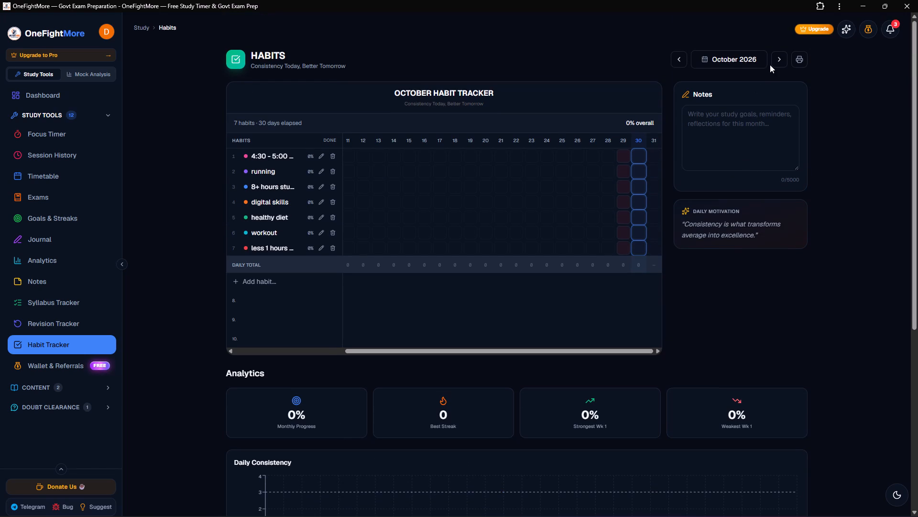
View the November 2026 habit tracker, return to October 2026 and place the cursor in the month's notes.
left_click(771, 64)
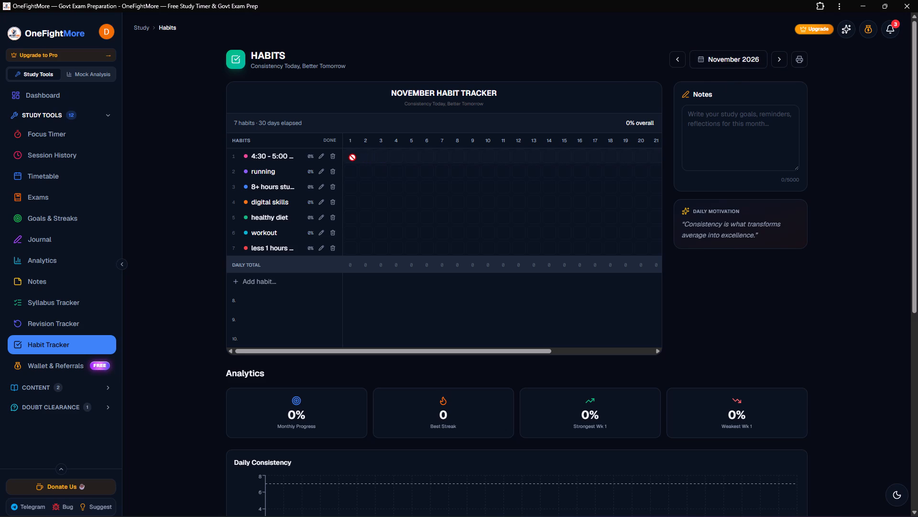
left_click(675, 63)
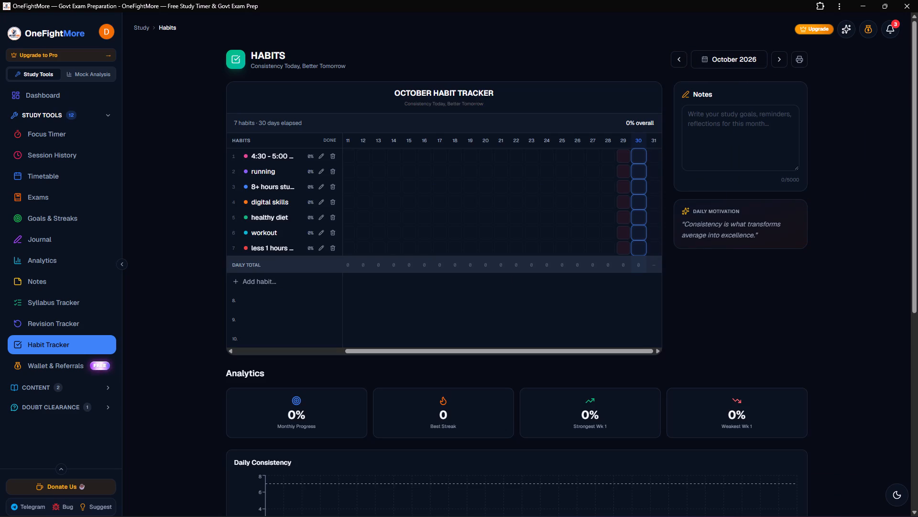
left_click(738, 124)
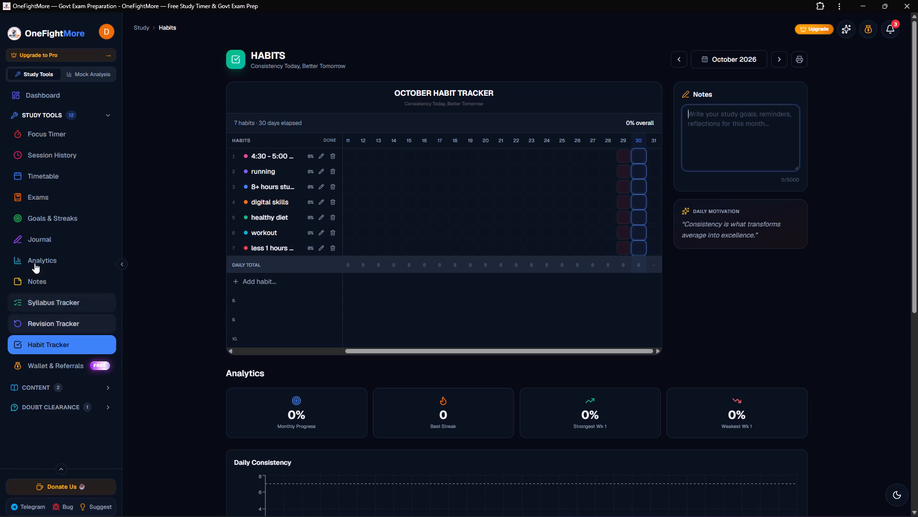
Examine the weekly timetable's hourly grid for Oct 26 – Nov 1 and the form for adding a Friday 04:00 time slot.
left_click(44, 181)
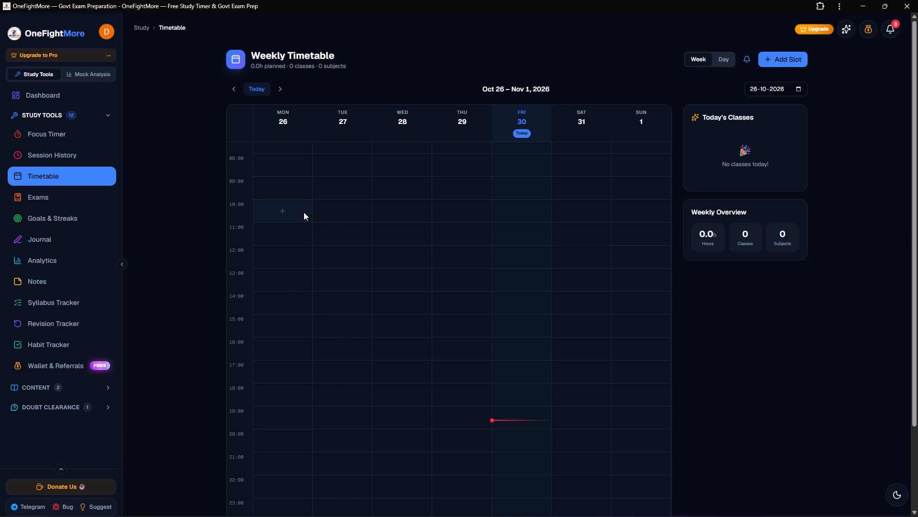
scroll(501, 413, "down", 6)
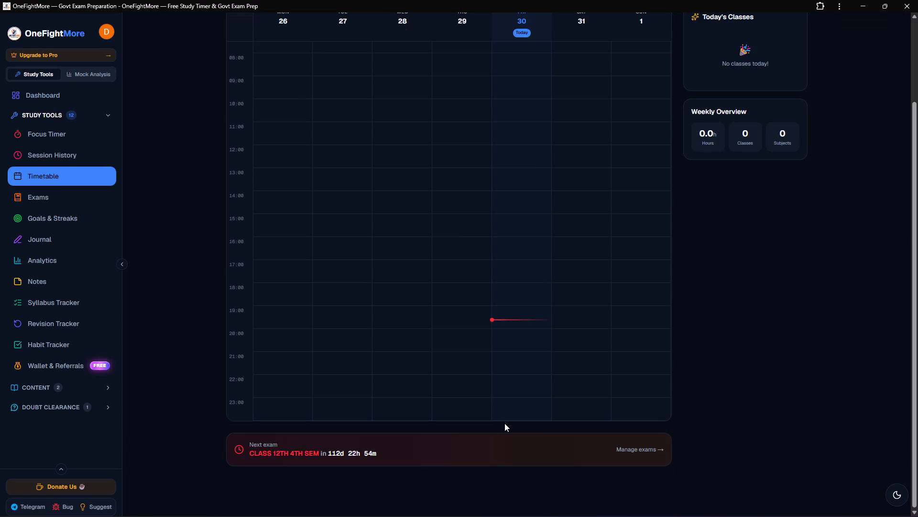
scroll(504, 423, "up", 6)
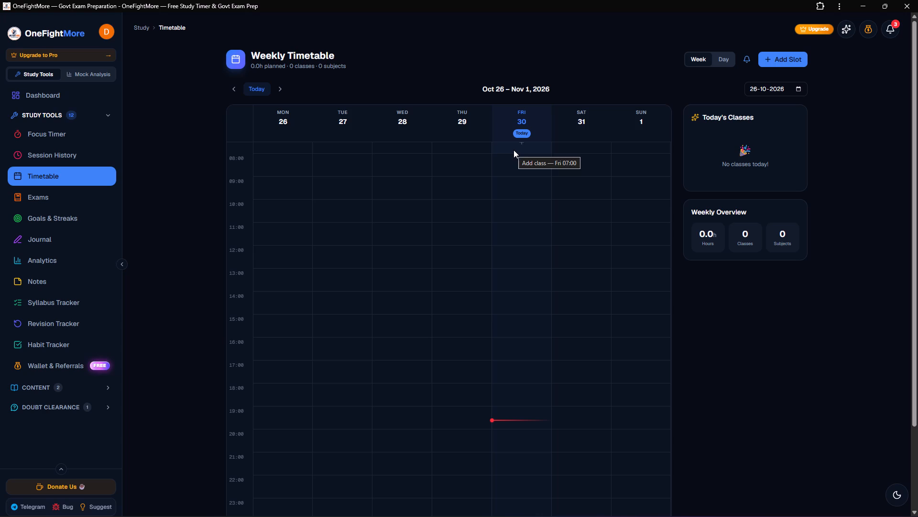
scroll(525, 258, "up", 15)
scroll(532, 258, "down", 1)
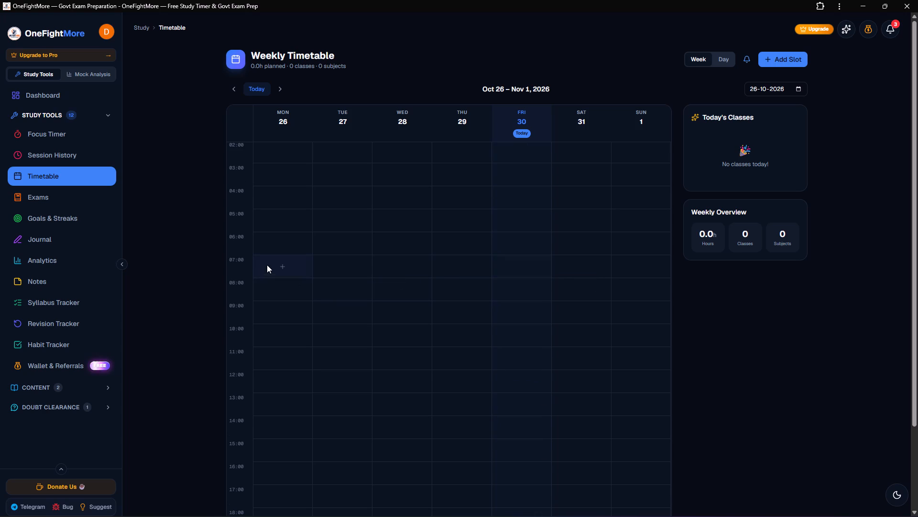
left_click(526, 200)
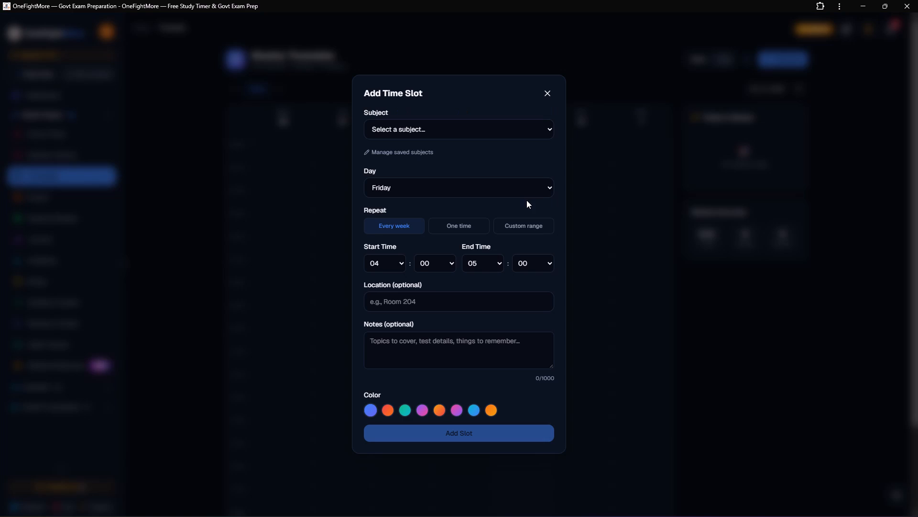
left_click(544, 89)
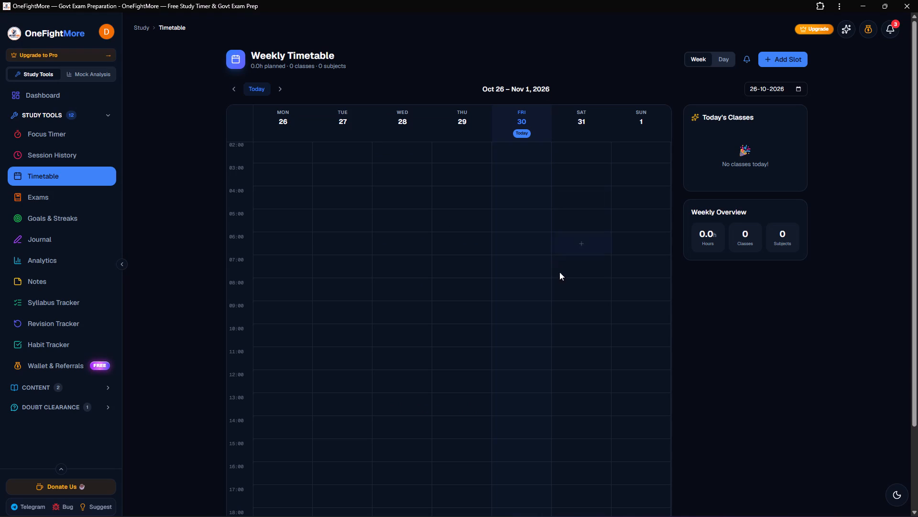
scroll(543, 333, "down", 6)
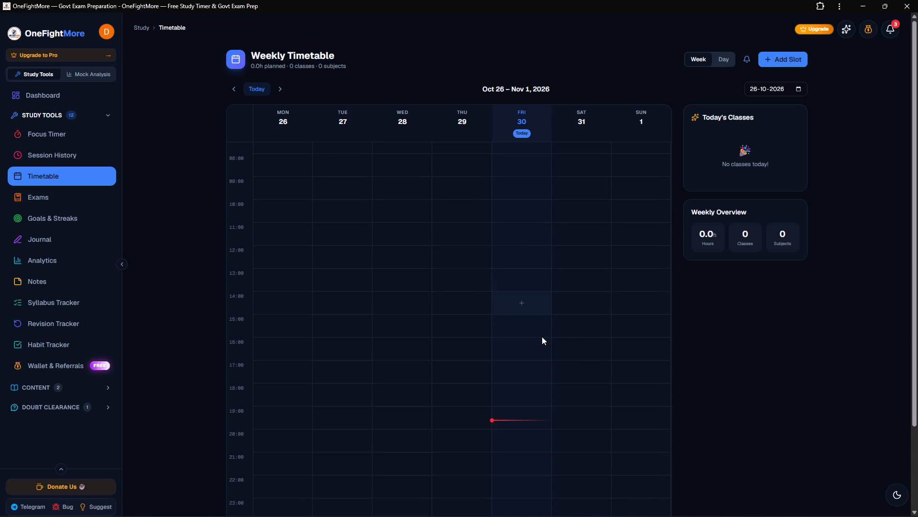
scroll(542, 337, "down", 4)
scroll(537, 376, "up", 8)
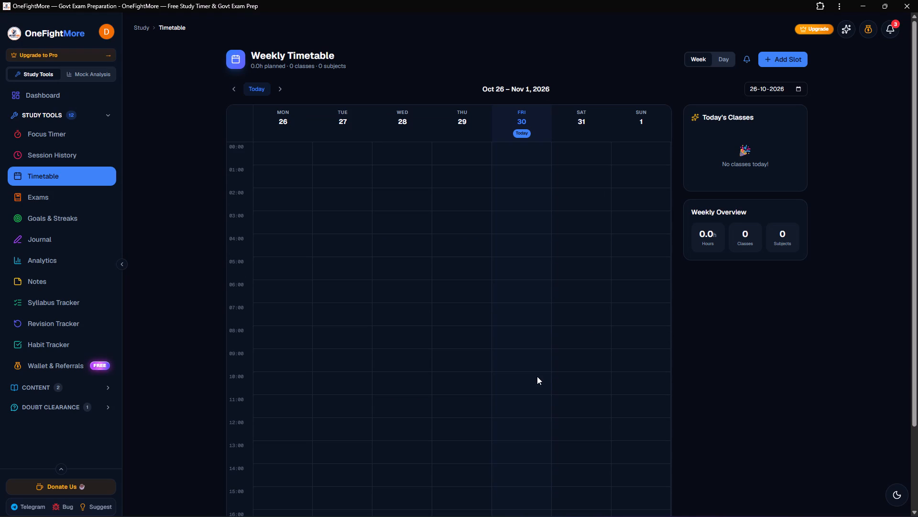
scroll(537, 376, "up", 5)
Look over the Goals & Streaks, Exams and Timetable pages, and return to the dashboard.
left_click(72, 221)
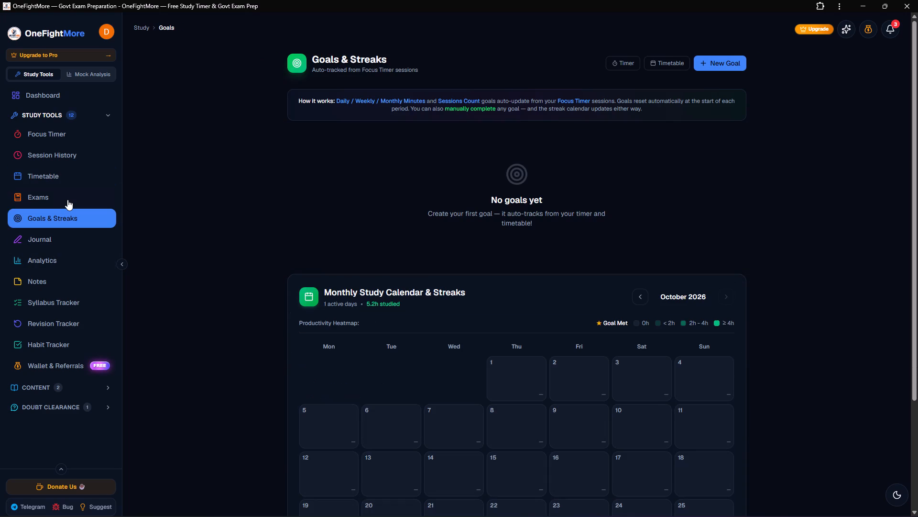
left_click(67, 200)
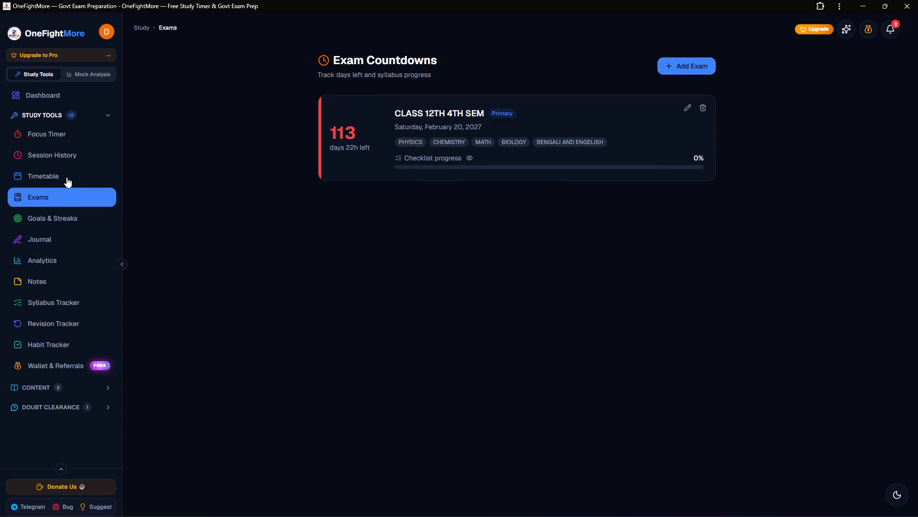
left_click(66, 173)
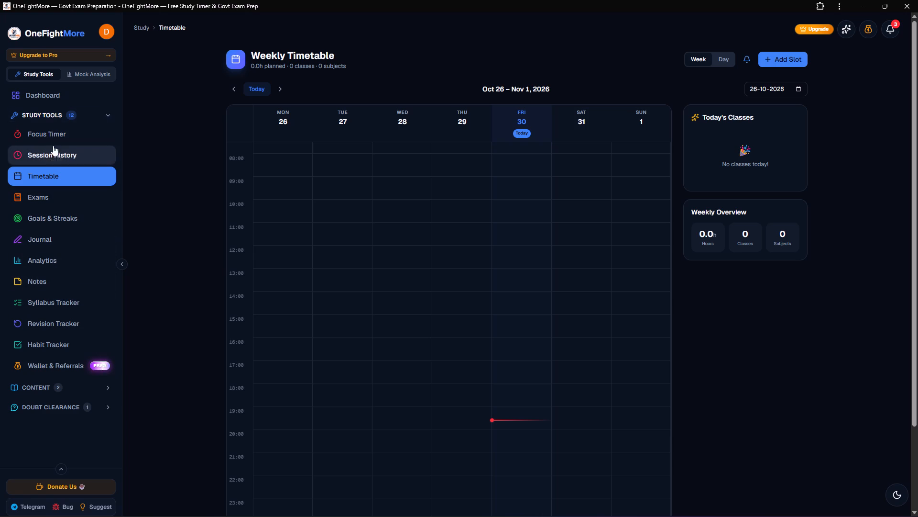
left_click(55, 117)
left_click(55, 119)
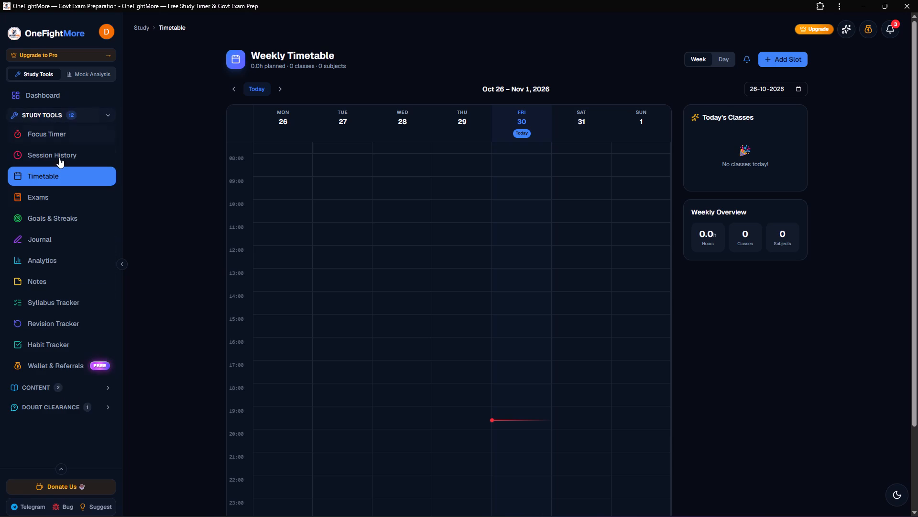
left_click(58, 97)
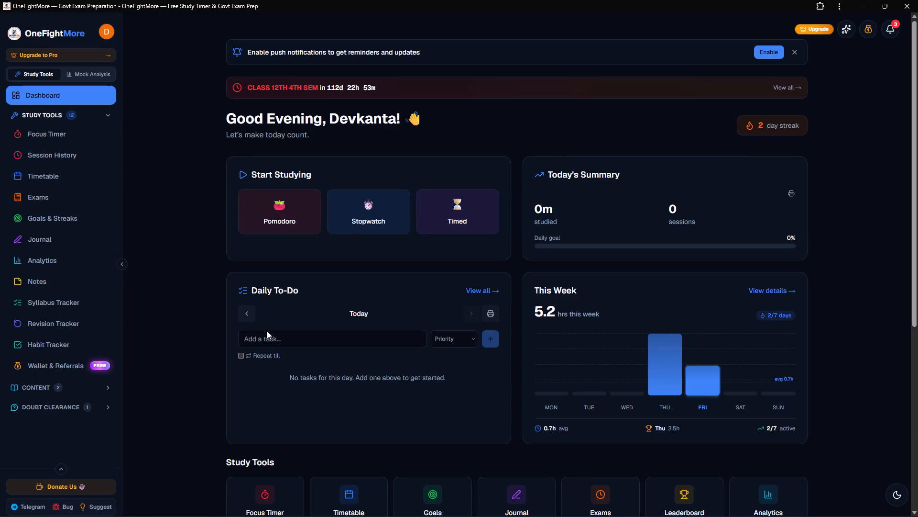
Examine the task entry and priority options in the dashboard's Daily To-Do, and open the full To-Do page with its task field.
left_click(369, 341)
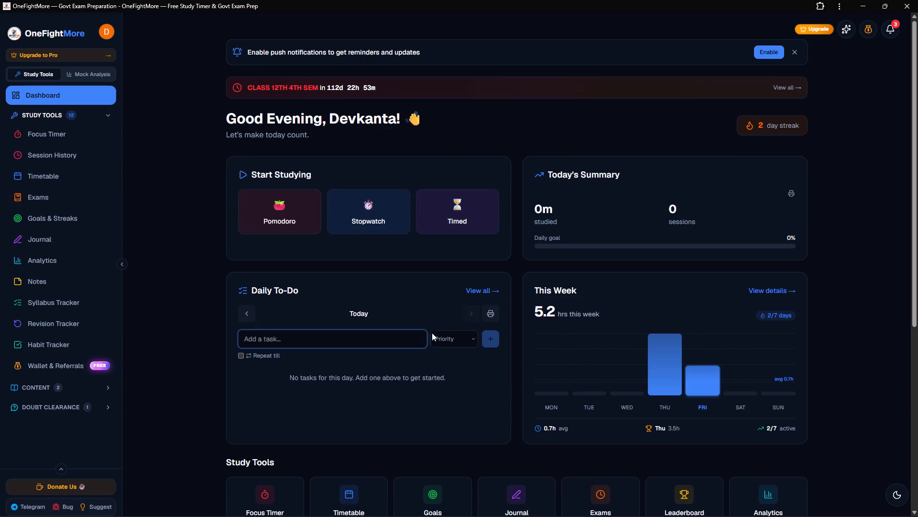
left_click(472, 338)
left_click(472, 338)
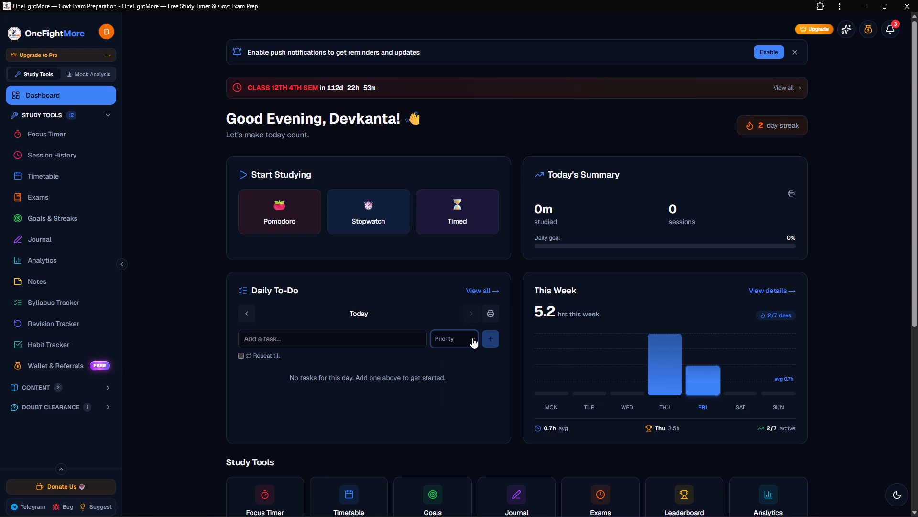
left_click(487, 290)
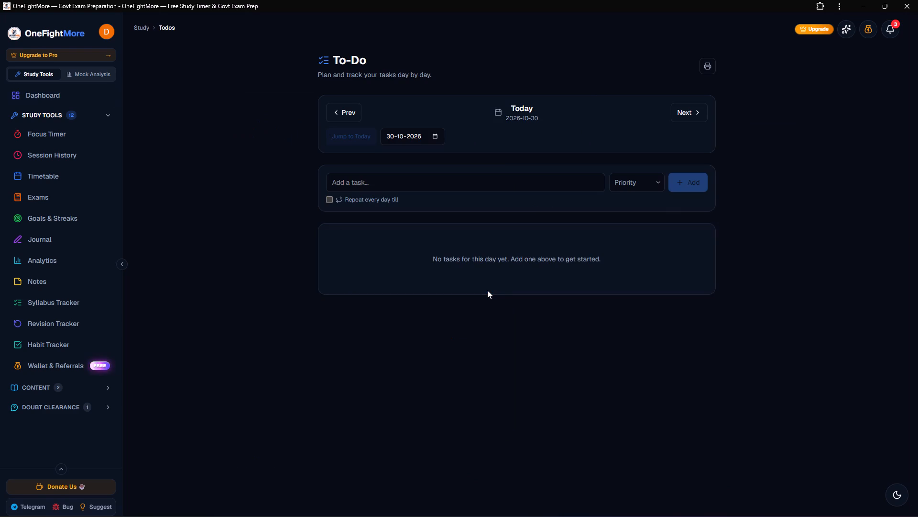
left_click(352, 179)
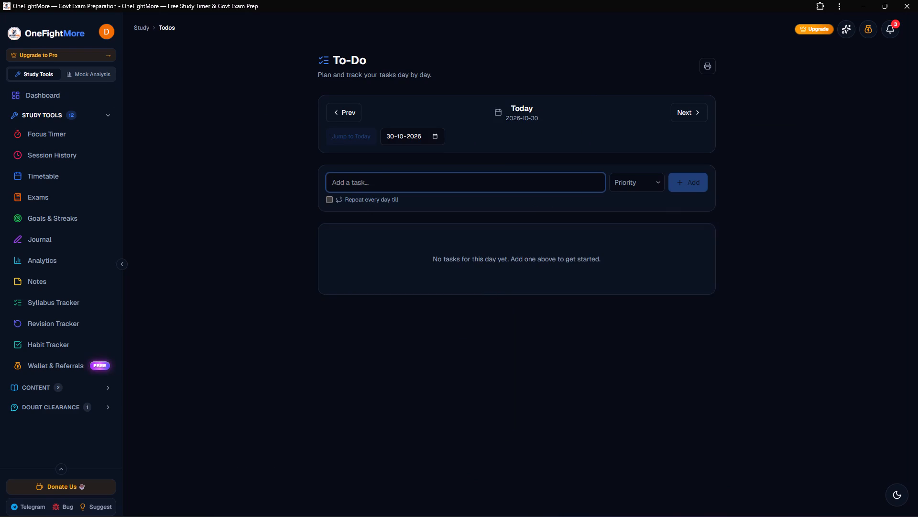
Switch the to-do list to the date 31-10-2026 and place the cursor in the new task field.
left_click(433, 137)
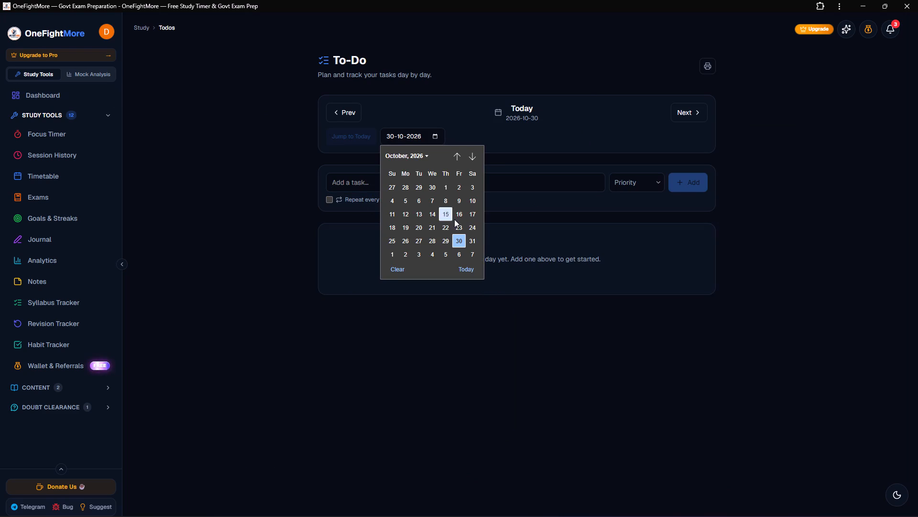
left_click(475, 240)
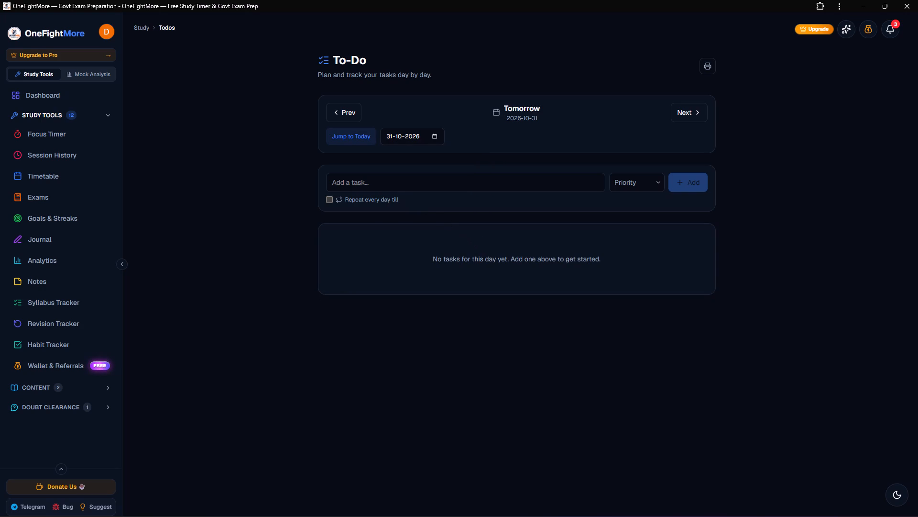
left_click(389, 187)
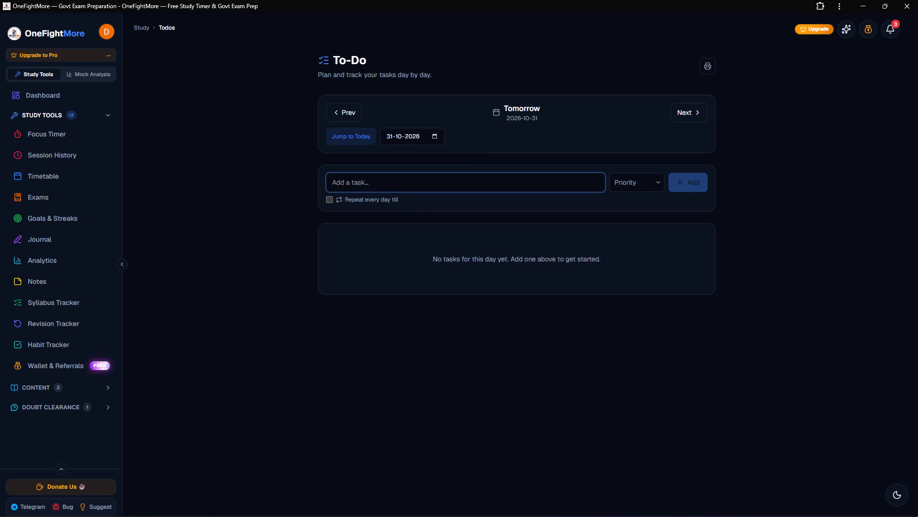
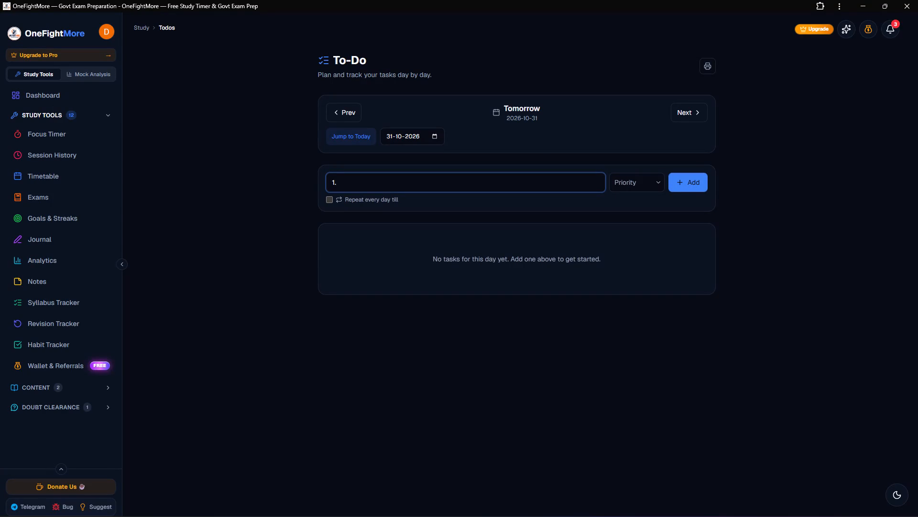
Complete the task name as "1.5 hours math practice from notes" and add it to the 31-10-2026 to-do list.
type("5")
key("space")
type("hours math pract")
type("ice")
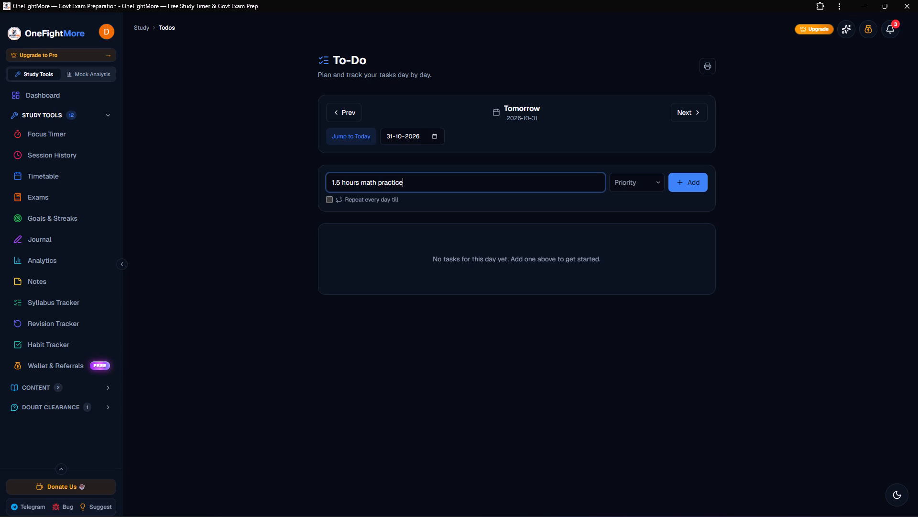
key("space")
type("fro")
type("m notes")
left_click(457, 180, "alt")
left_click(691, 183)
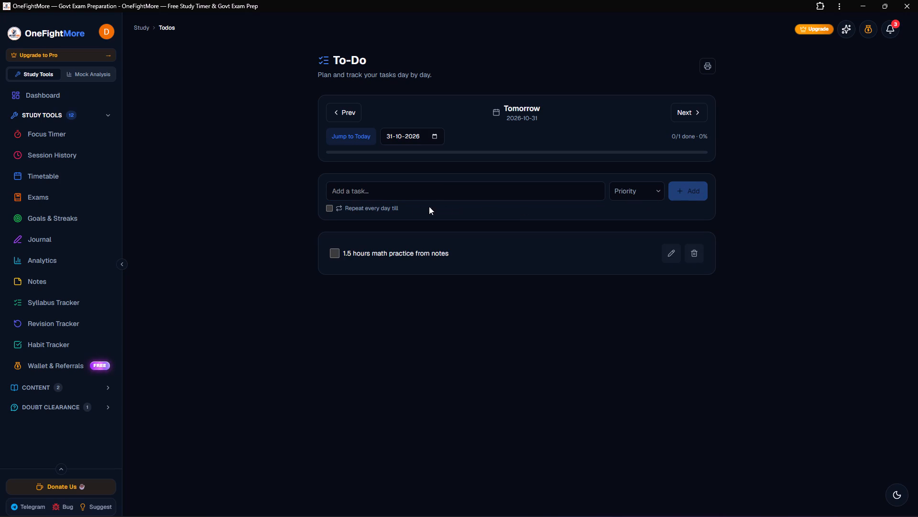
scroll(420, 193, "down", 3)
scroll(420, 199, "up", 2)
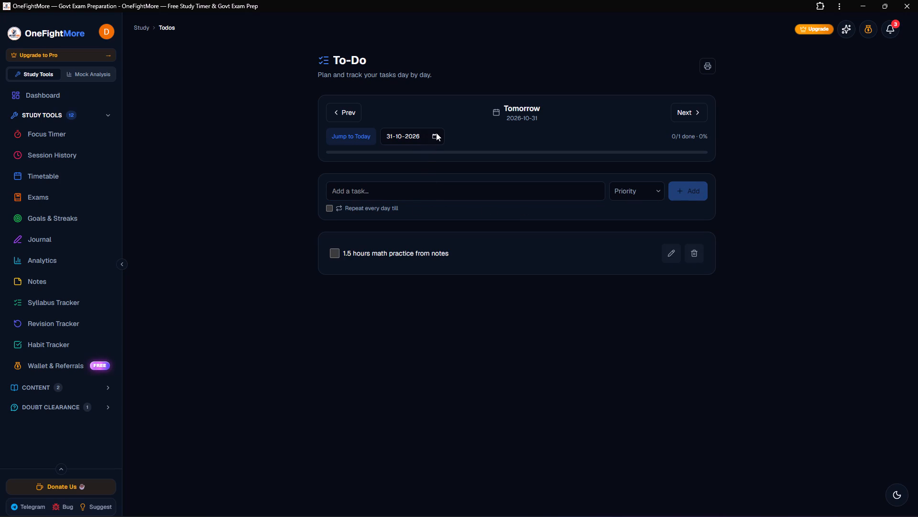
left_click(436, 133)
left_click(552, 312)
Start another task entry in the 31-10-2026 to-do list.
left_click(362, 195)
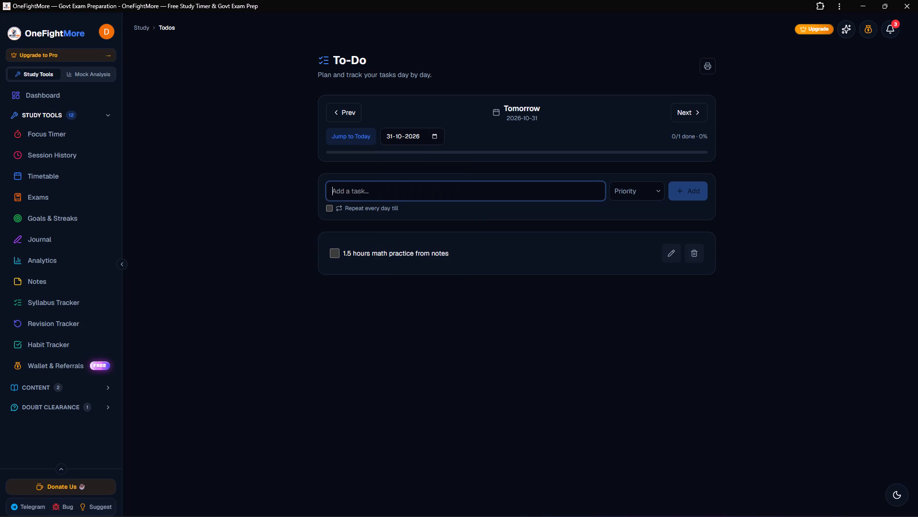
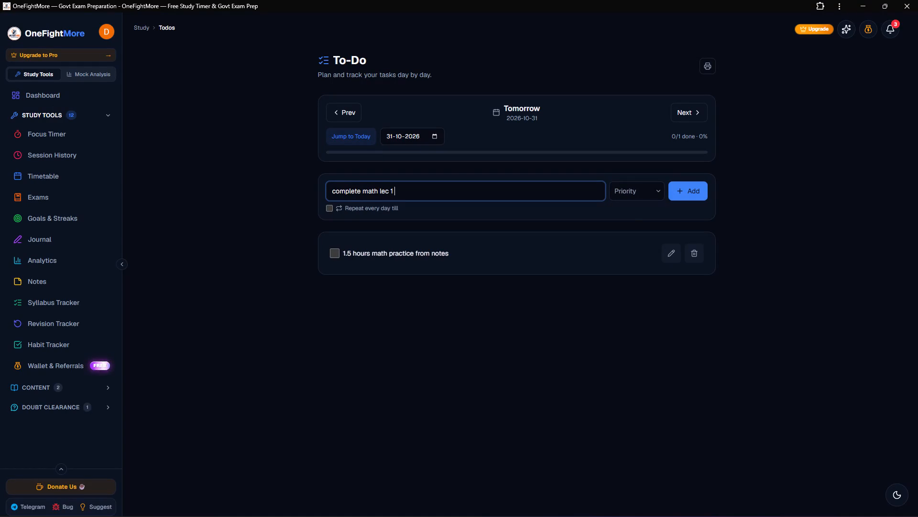
Add the entered task "complete math lec 1" to the 31-10-2026 to-do list.
left_click(683, 188)
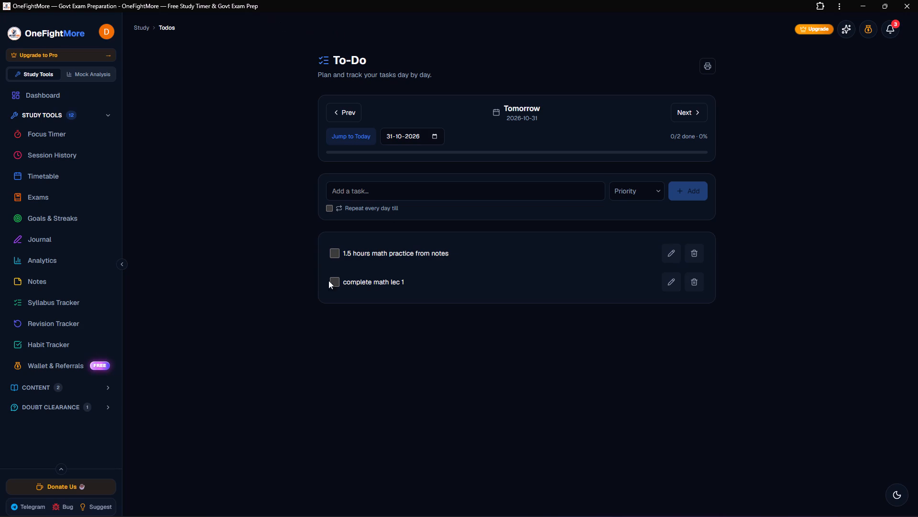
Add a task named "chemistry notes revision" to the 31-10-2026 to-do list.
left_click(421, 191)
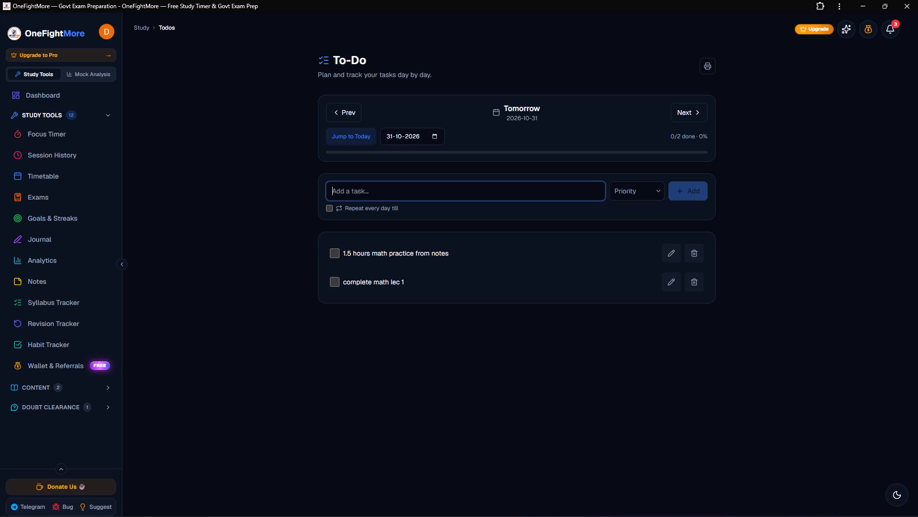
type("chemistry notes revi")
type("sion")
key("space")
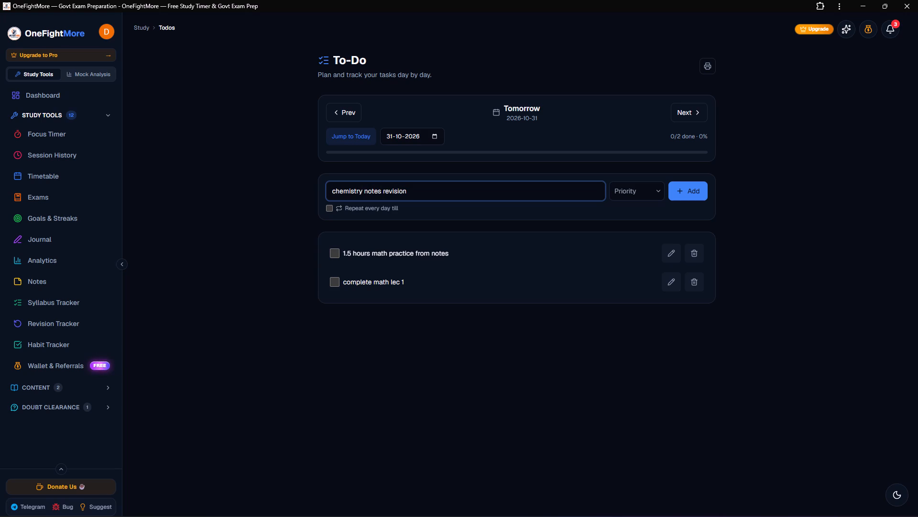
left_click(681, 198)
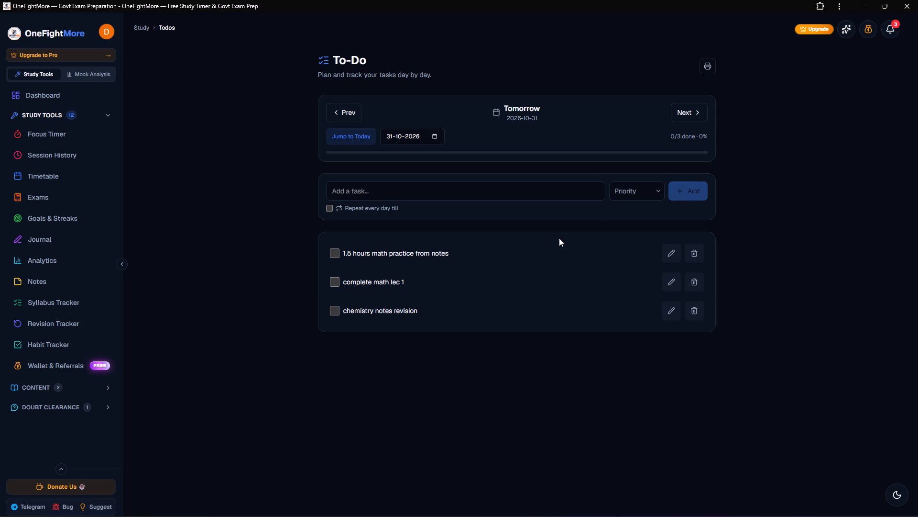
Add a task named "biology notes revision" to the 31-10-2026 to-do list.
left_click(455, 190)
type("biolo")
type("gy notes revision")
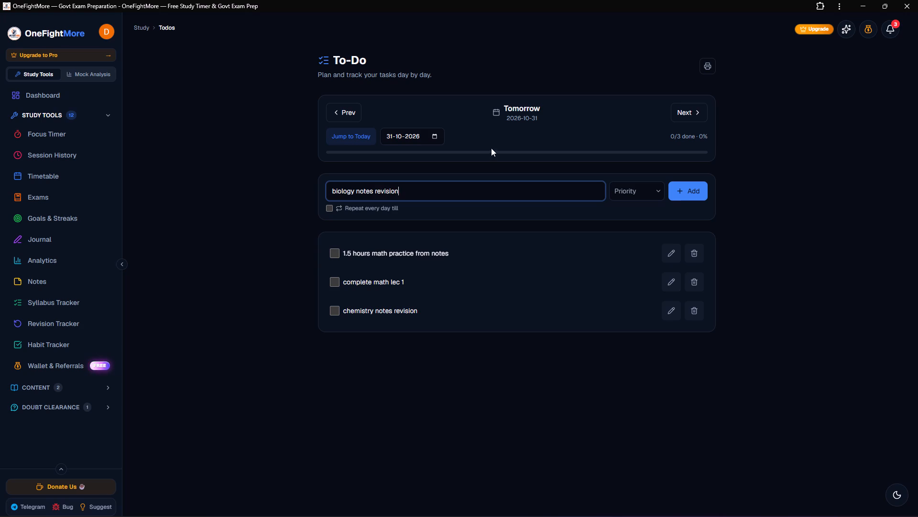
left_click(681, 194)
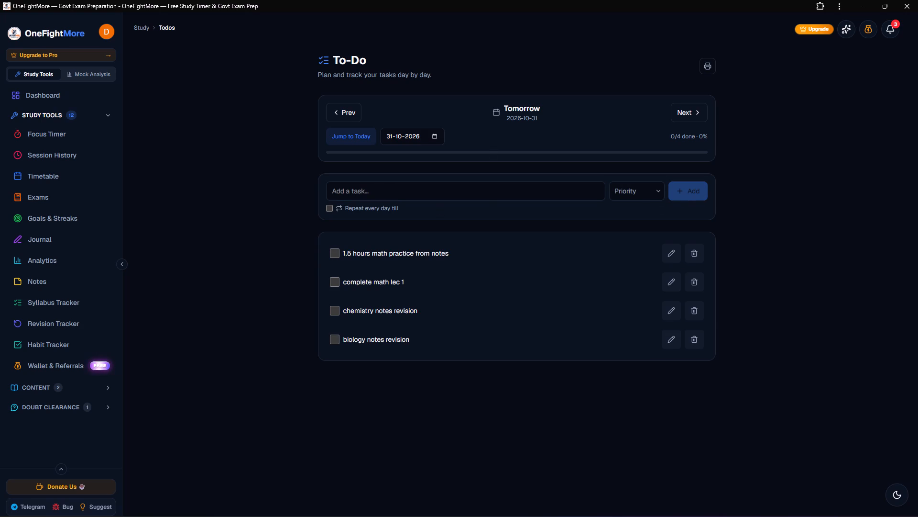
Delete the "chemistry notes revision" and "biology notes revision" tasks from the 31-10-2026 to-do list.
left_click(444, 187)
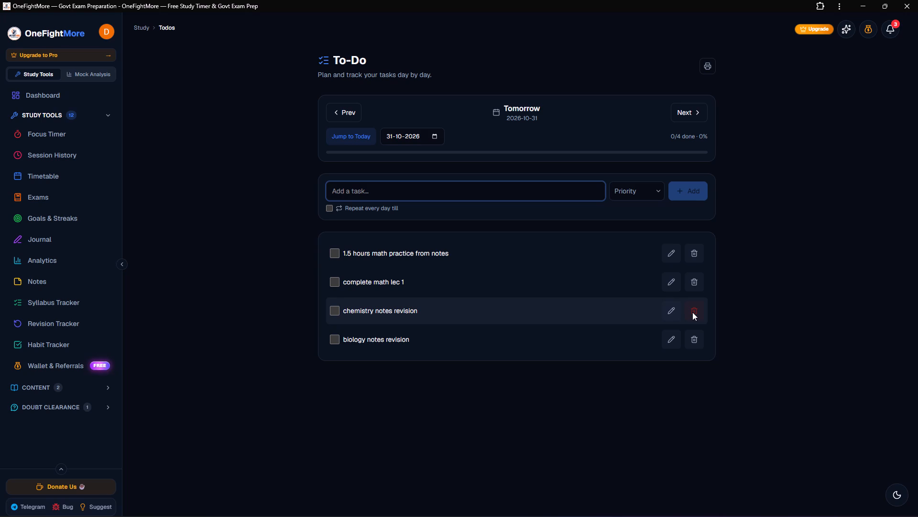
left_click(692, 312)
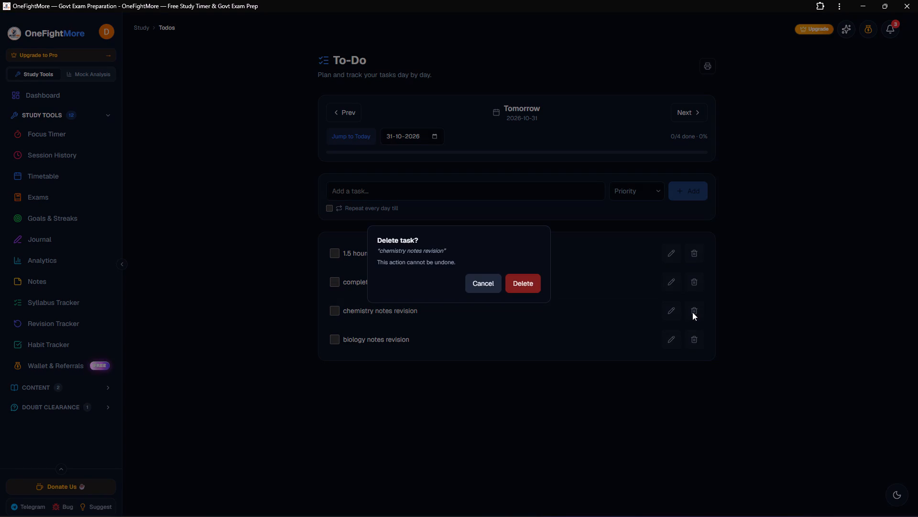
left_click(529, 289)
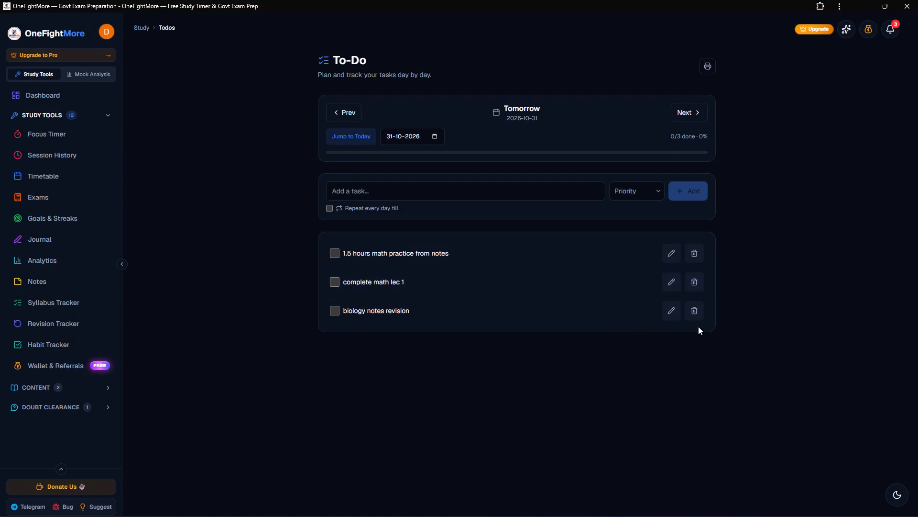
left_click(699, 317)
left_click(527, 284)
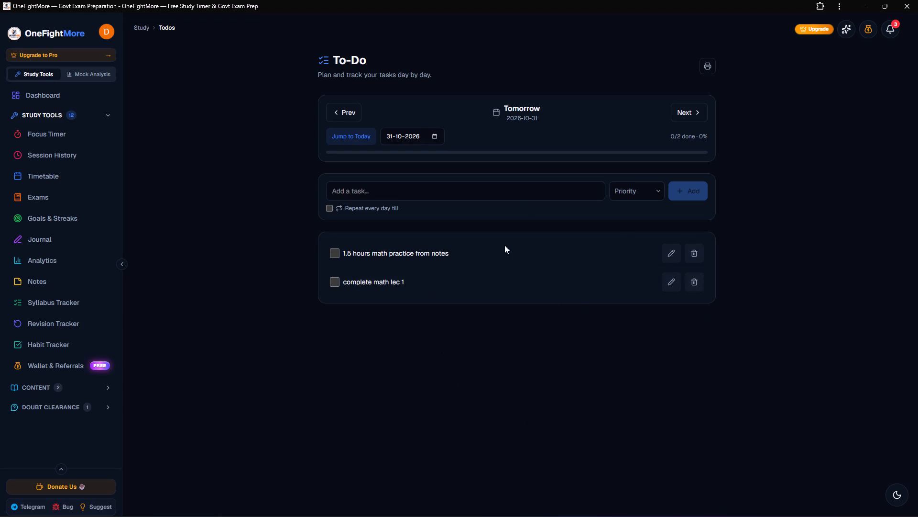
Add a task named "physics lec 1 from first" to the 31-10-2026 to-do list.
left_click(516, 190)
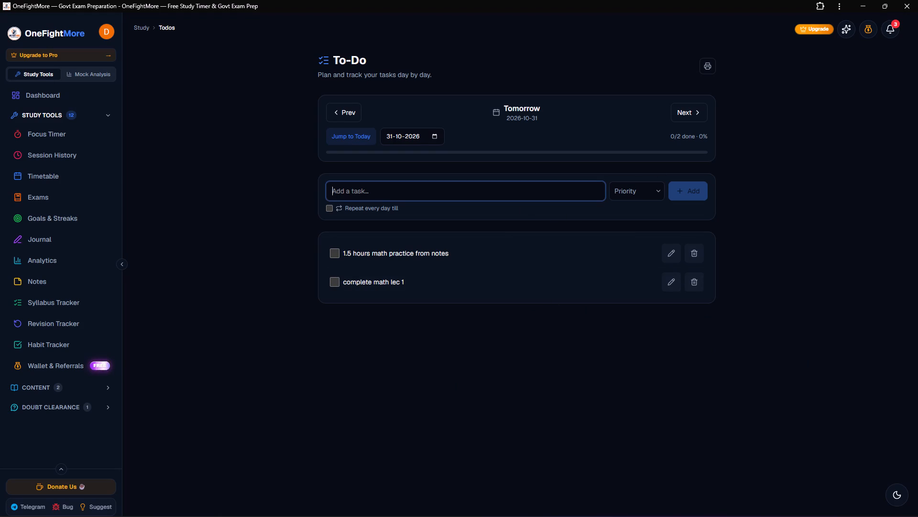
type("ph")
type("ysics")
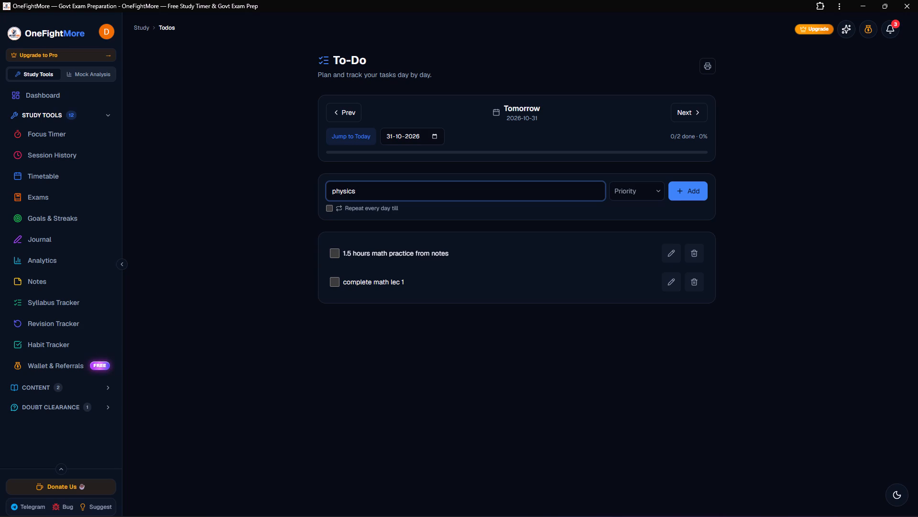
key("space")
type("lec 1 from first")
key("space")
key("Return")
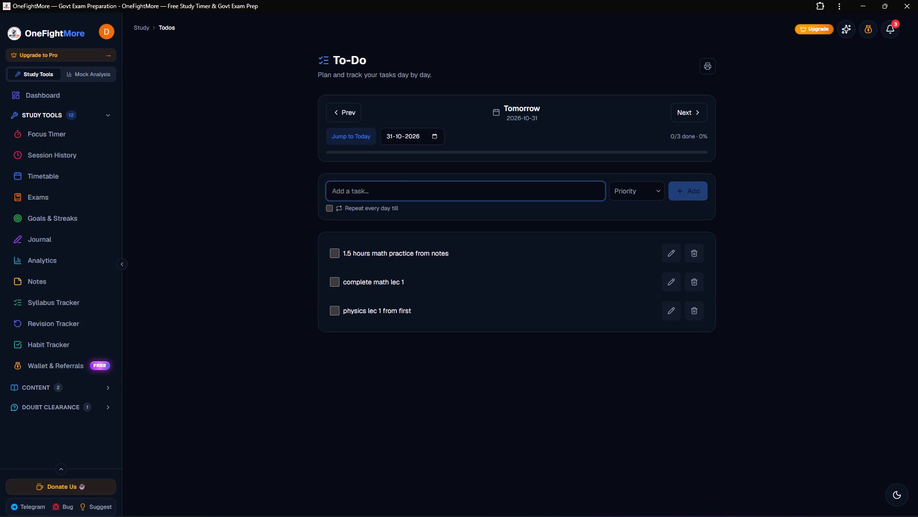
Add a task named "chemistry notes revision + practice" to the 31-10-2026 to-do list.
left_click(448, 188)
left_click(461, 193)
key("c")
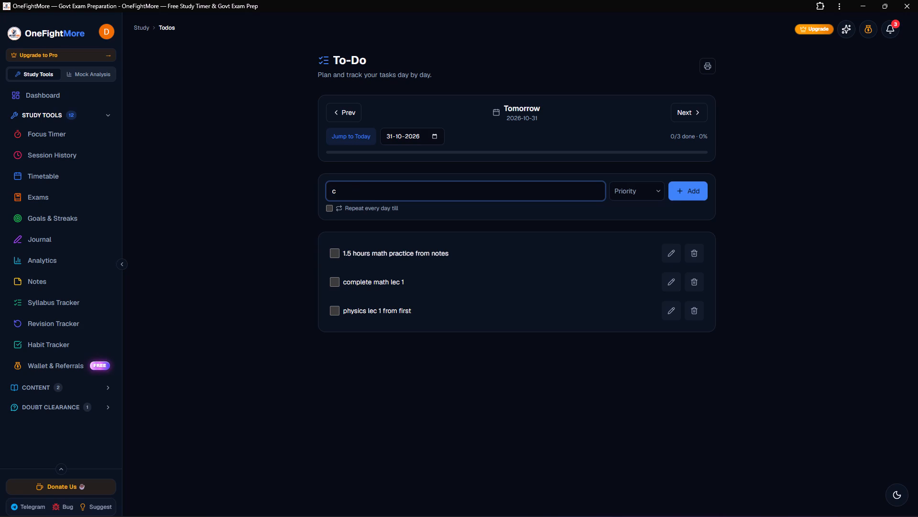
type("hemistry notes")
key("space")
type("revision")
key("space")
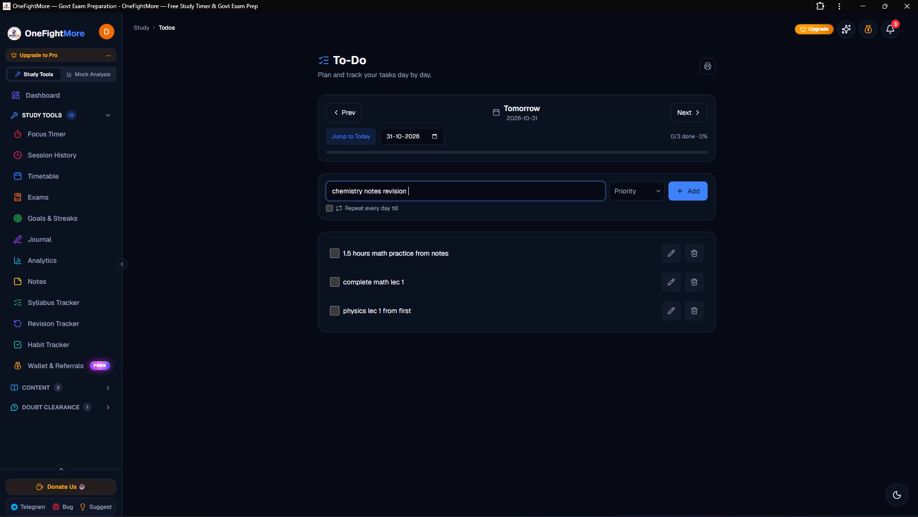
type("+")
key("space")
type("practice")
key("space")
left_click(693, 194)
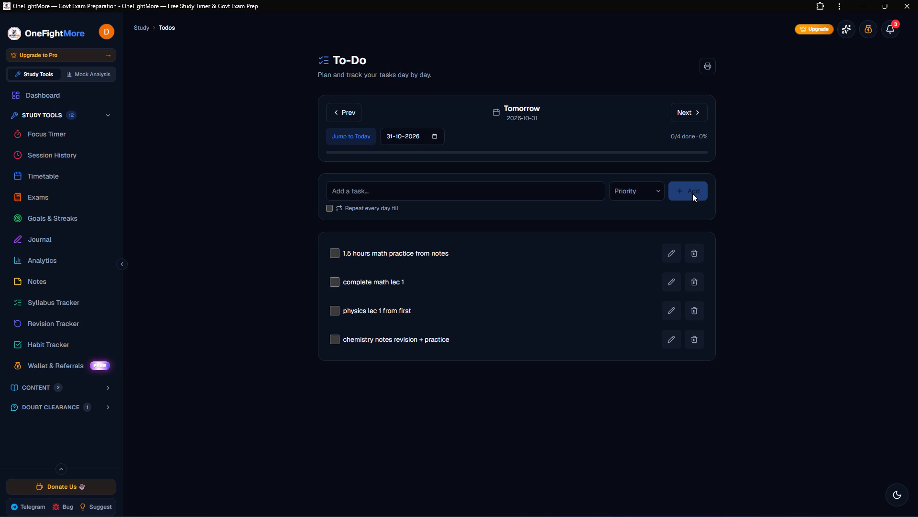
Add a task named "chemistry lec 3" to the 31-10-2026 to-do list.
left_click(536, 189)
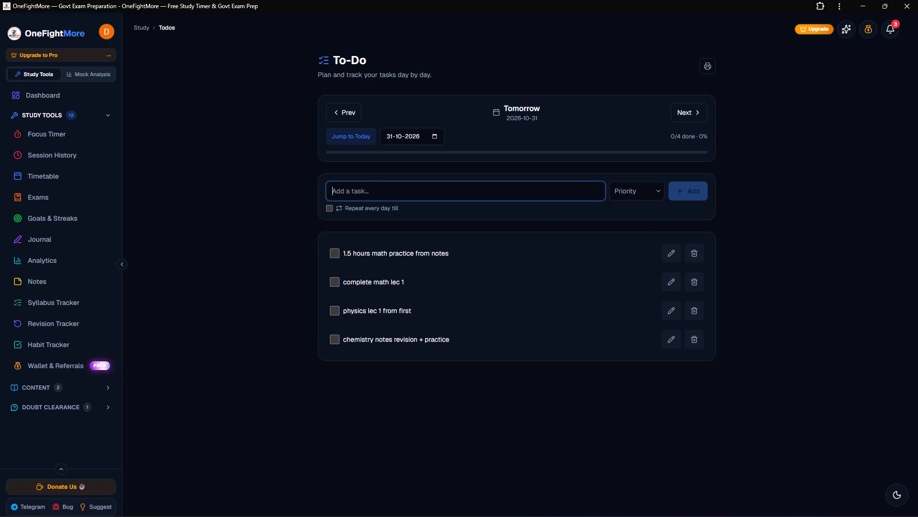
type("chemistry lec")
key("space")
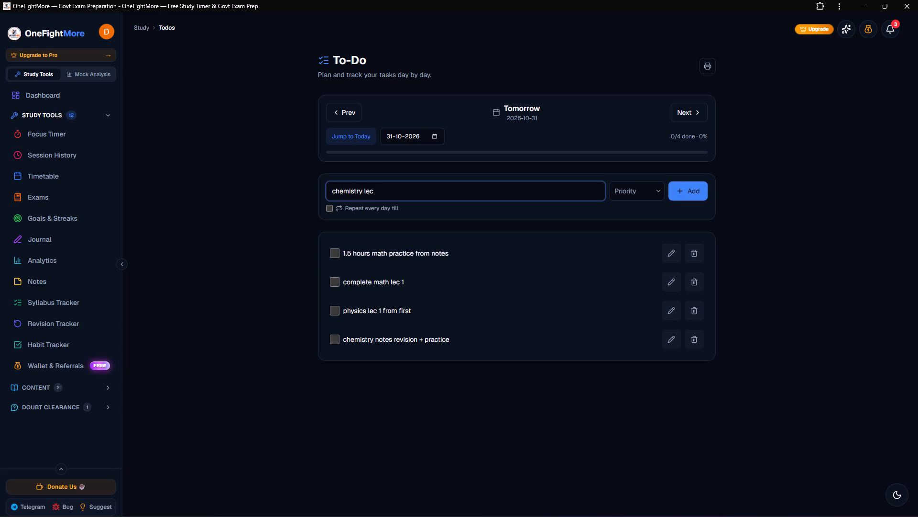
type("3")
key("space")
left_click(697, 191)
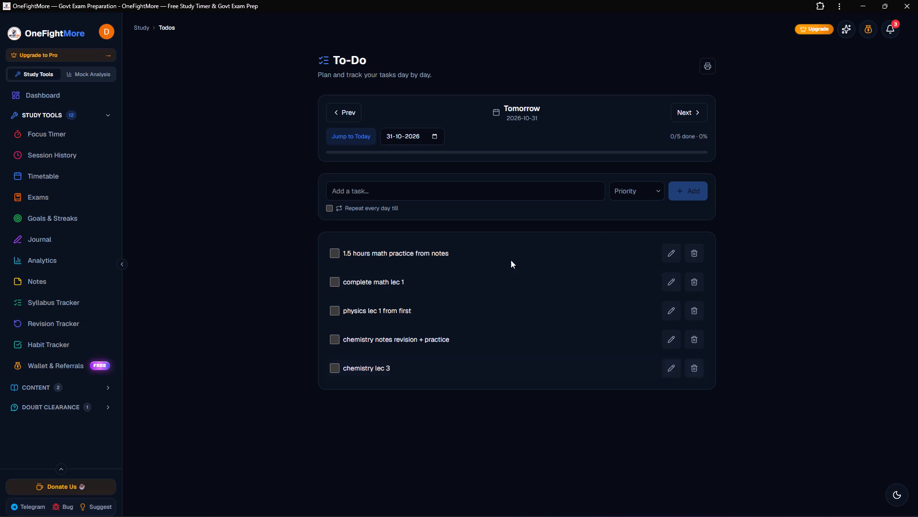
Add a task named "ai lec 1" to the 31-10-2026 to-do list.
left_click(477, 191)
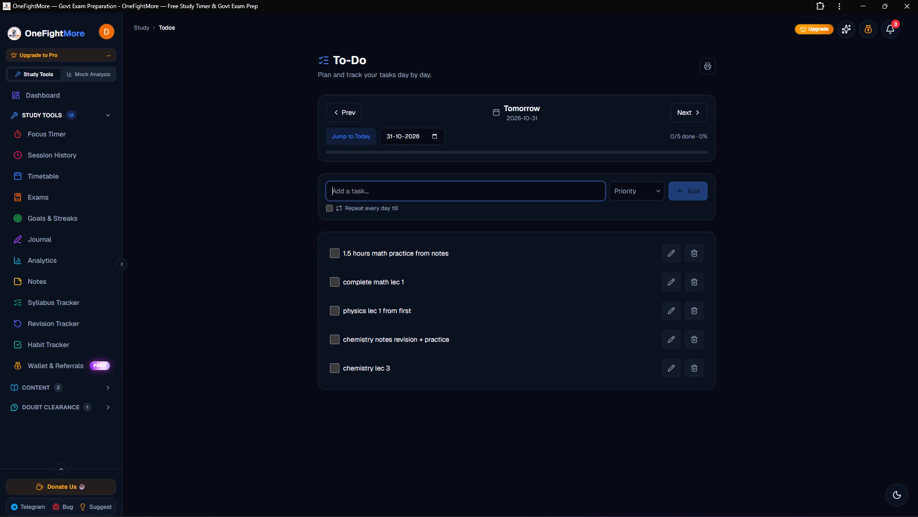
key("a")
type("i lec")
key("space")
type("1")
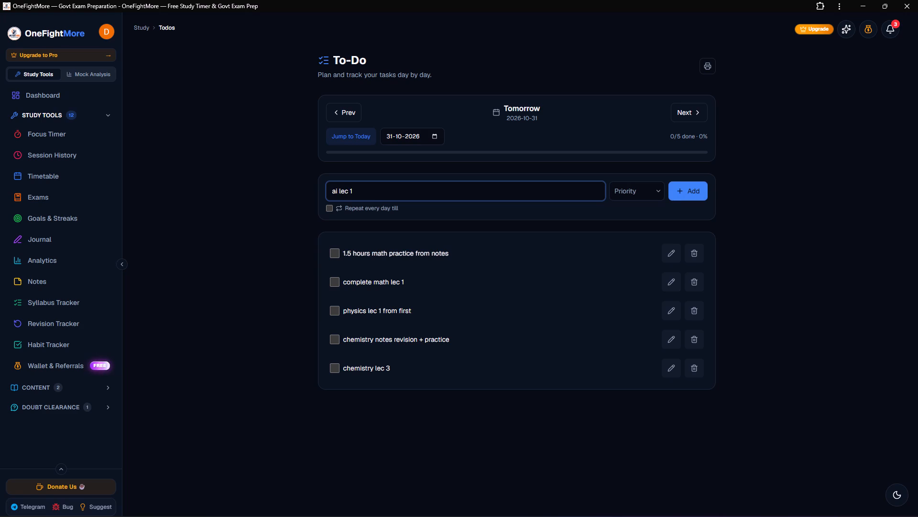
left_click(680, 190)
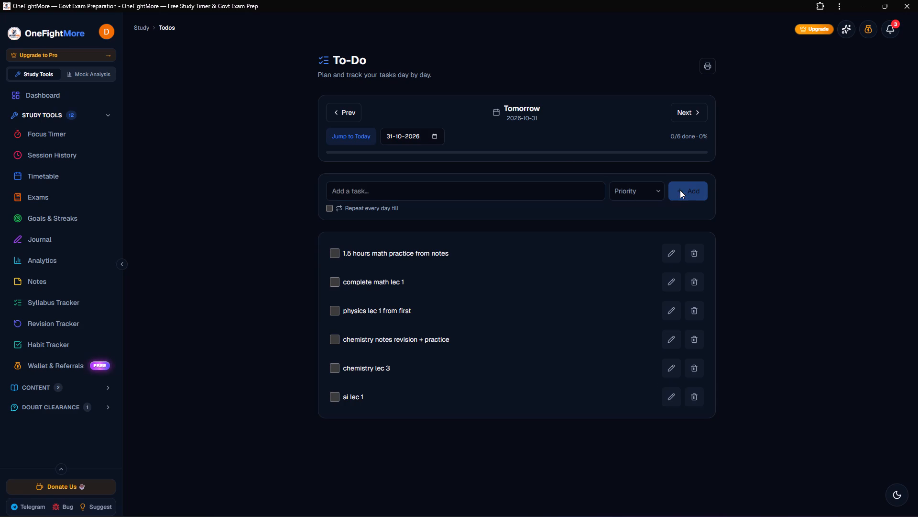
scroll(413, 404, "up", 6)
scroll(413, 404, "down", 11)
Open the weekly timetable for Oct 26 – Nov 1, 2026, at the early-morning hours.
left_click(49, 177)
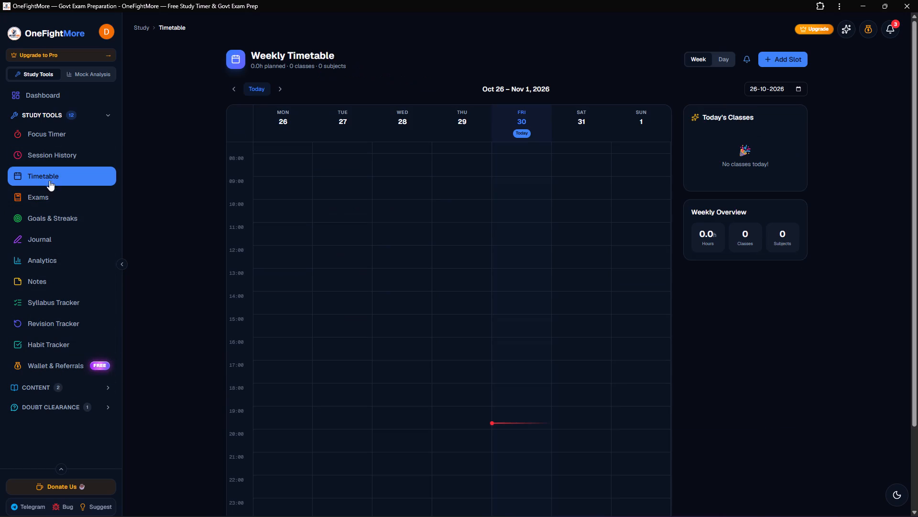
scroll(517, 163, "up", 2)
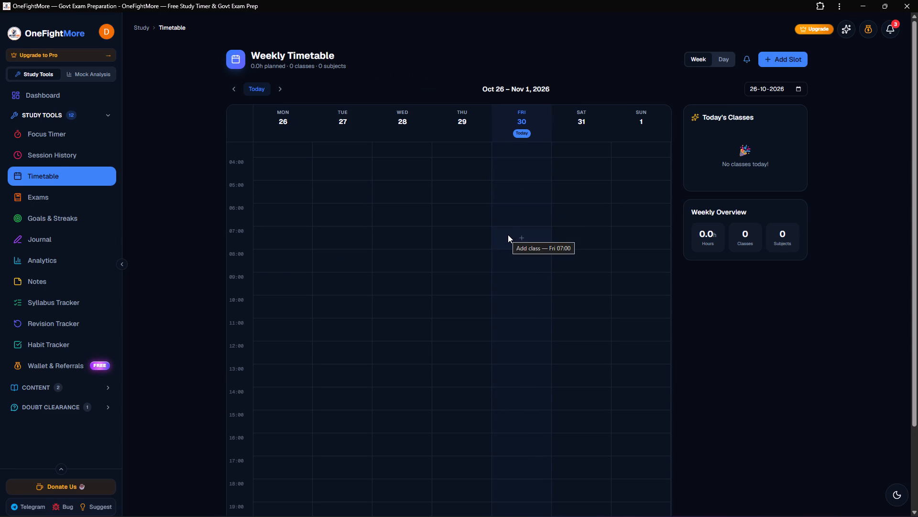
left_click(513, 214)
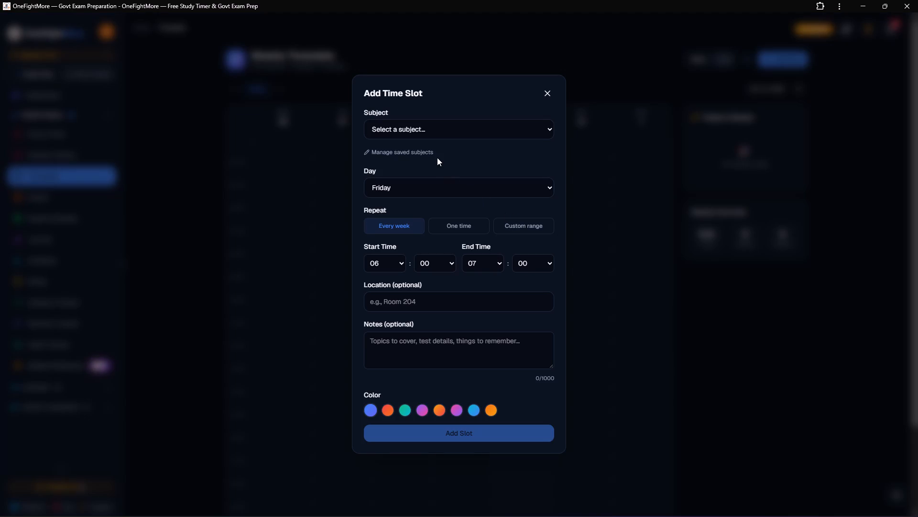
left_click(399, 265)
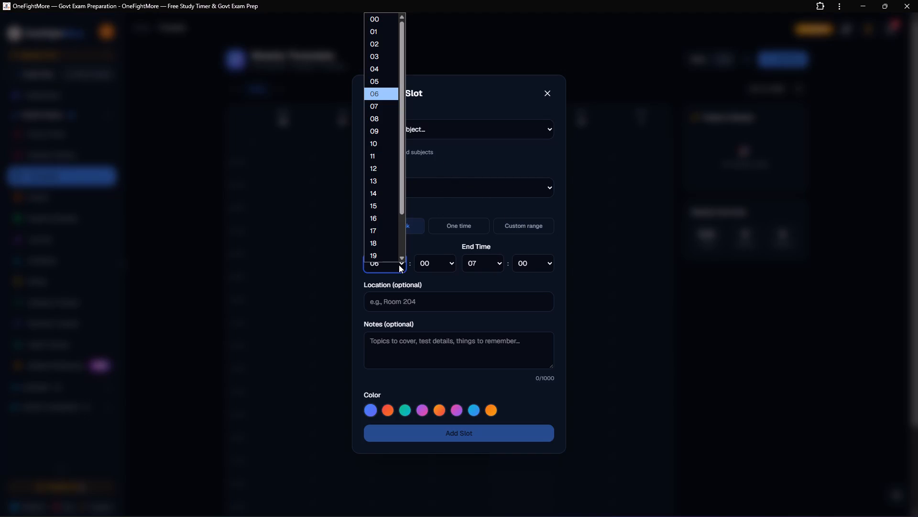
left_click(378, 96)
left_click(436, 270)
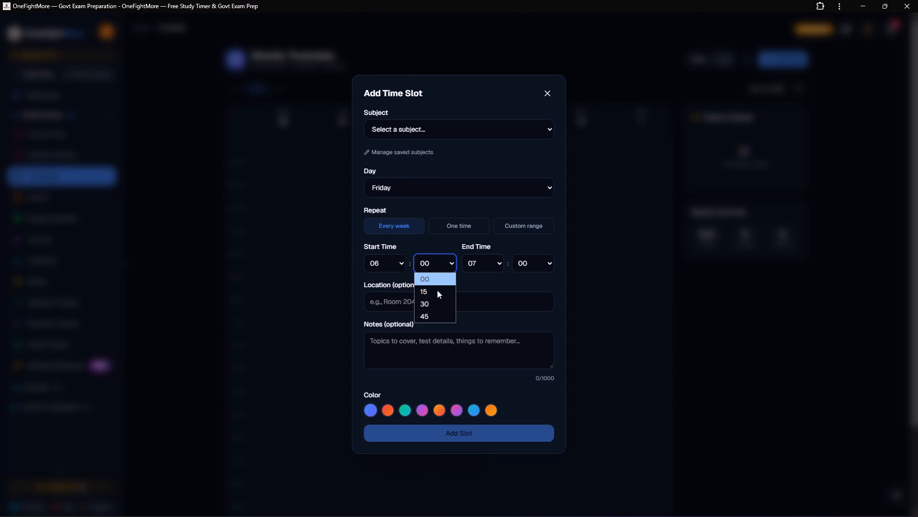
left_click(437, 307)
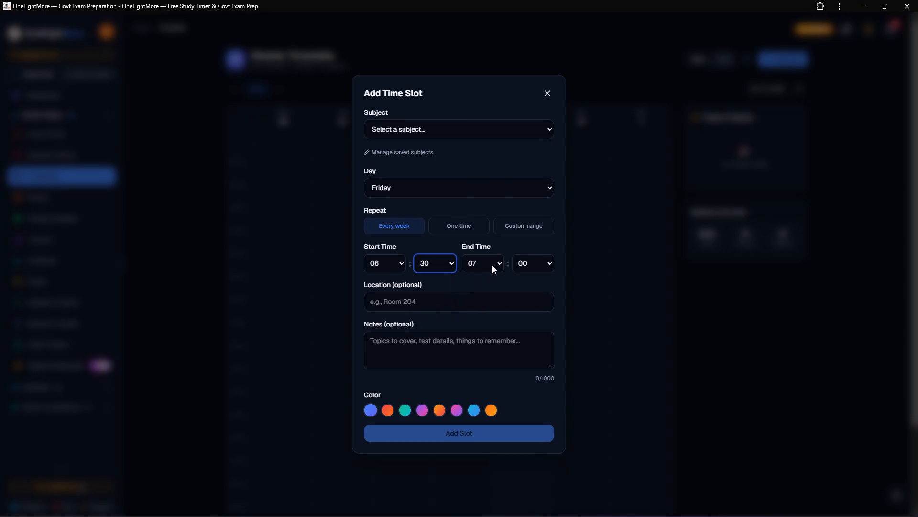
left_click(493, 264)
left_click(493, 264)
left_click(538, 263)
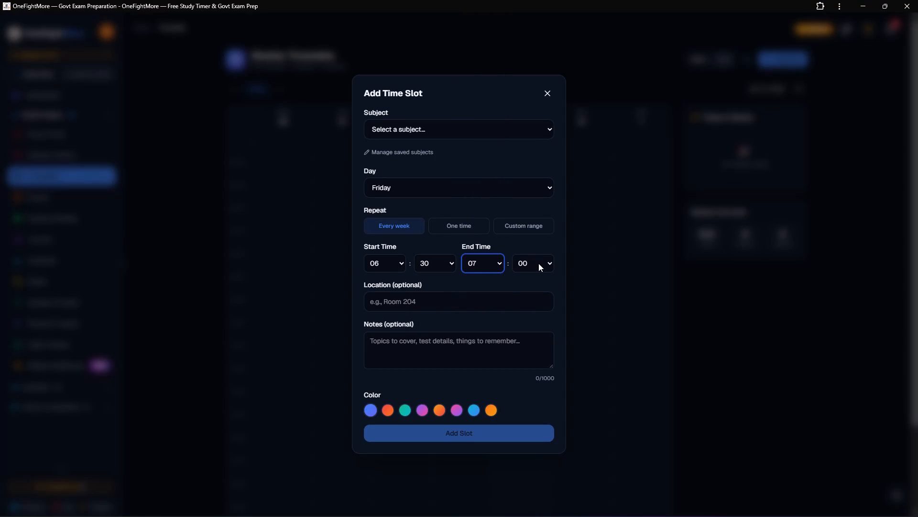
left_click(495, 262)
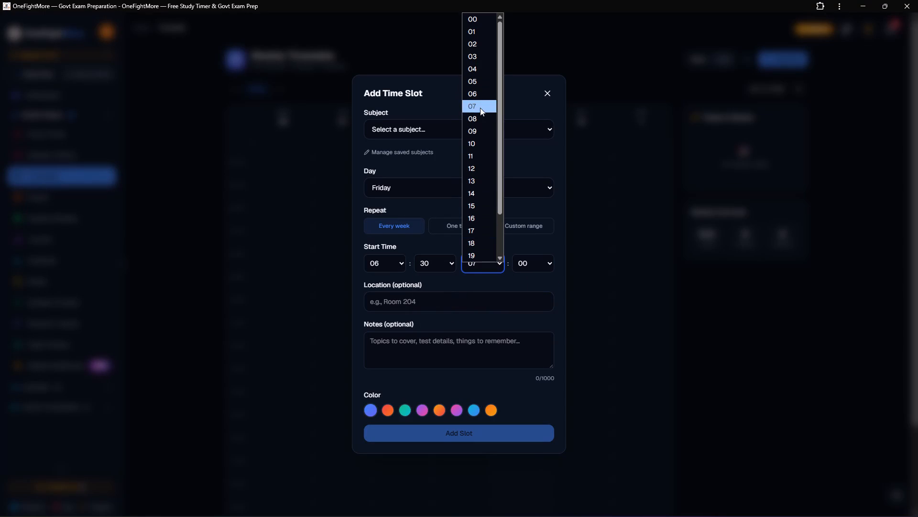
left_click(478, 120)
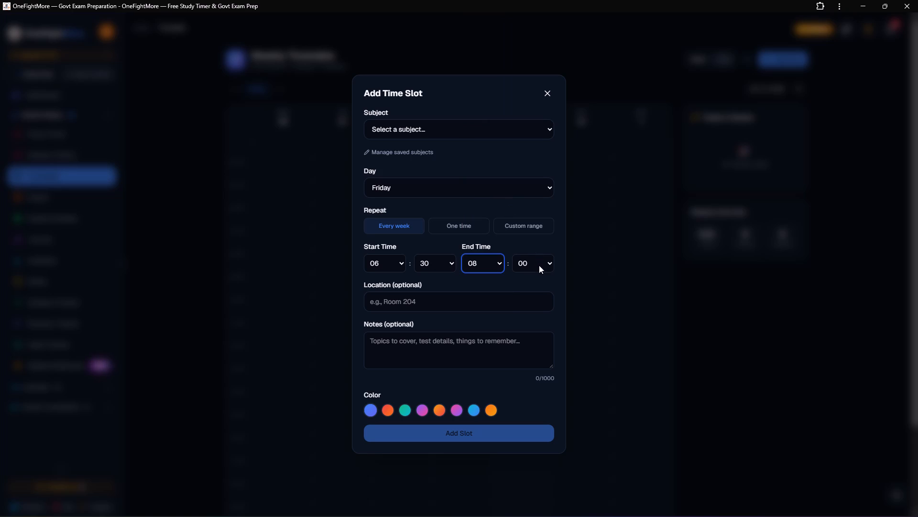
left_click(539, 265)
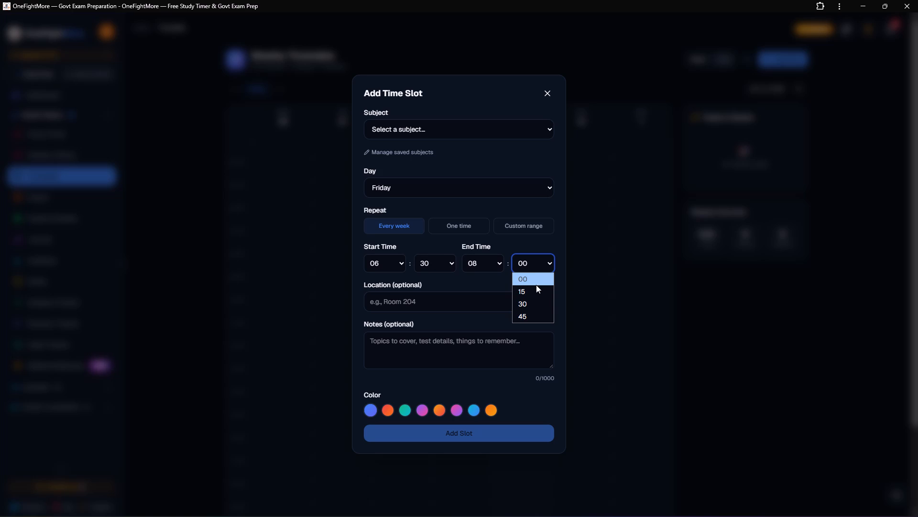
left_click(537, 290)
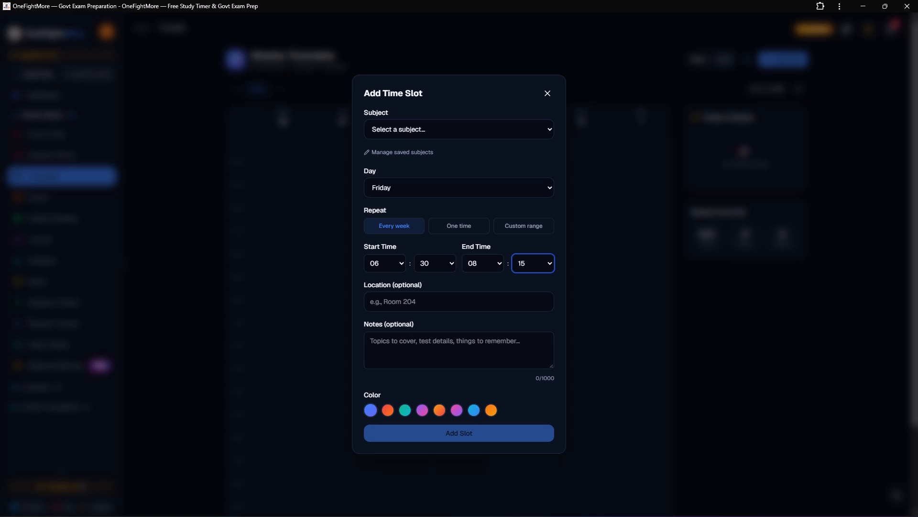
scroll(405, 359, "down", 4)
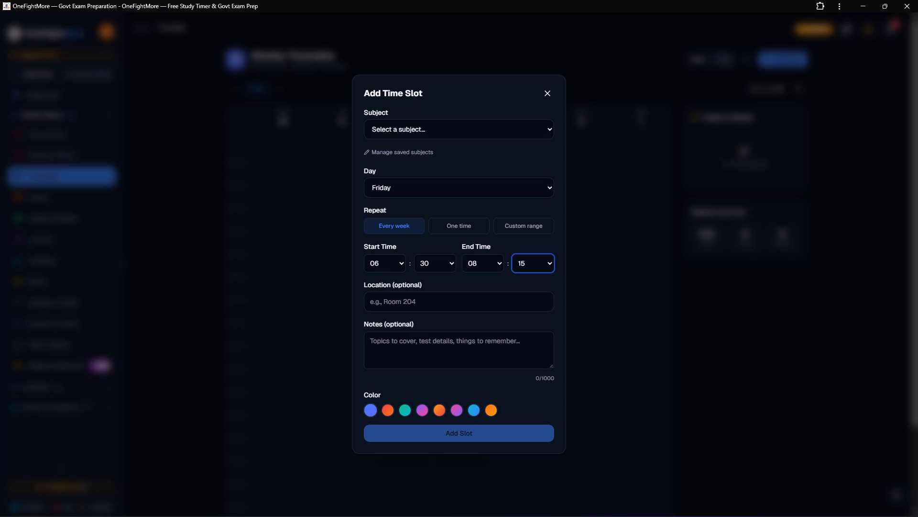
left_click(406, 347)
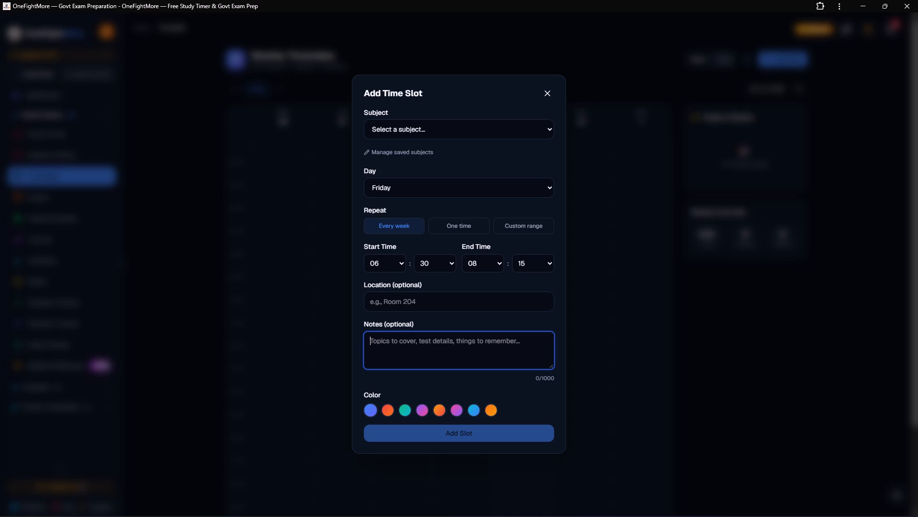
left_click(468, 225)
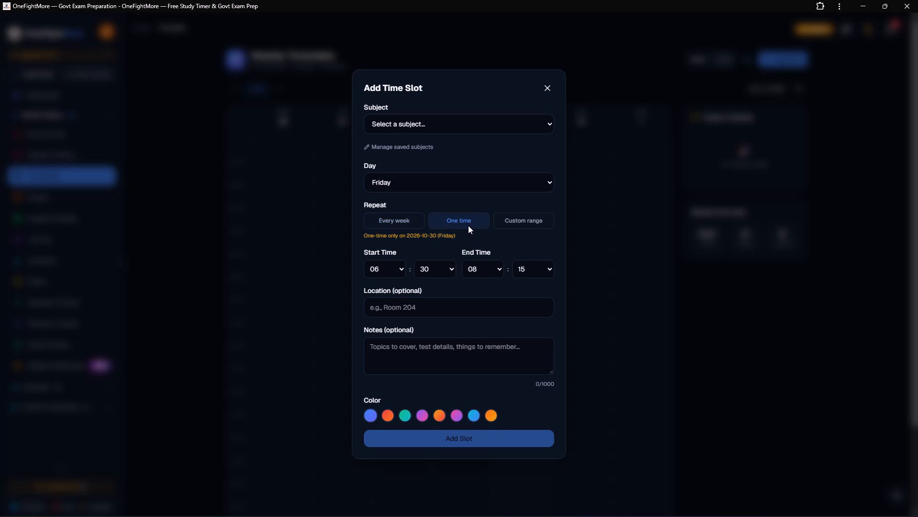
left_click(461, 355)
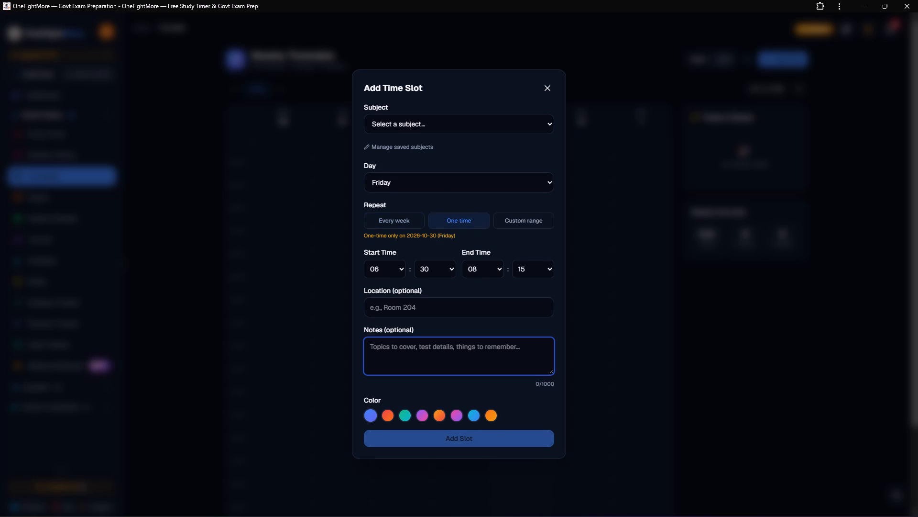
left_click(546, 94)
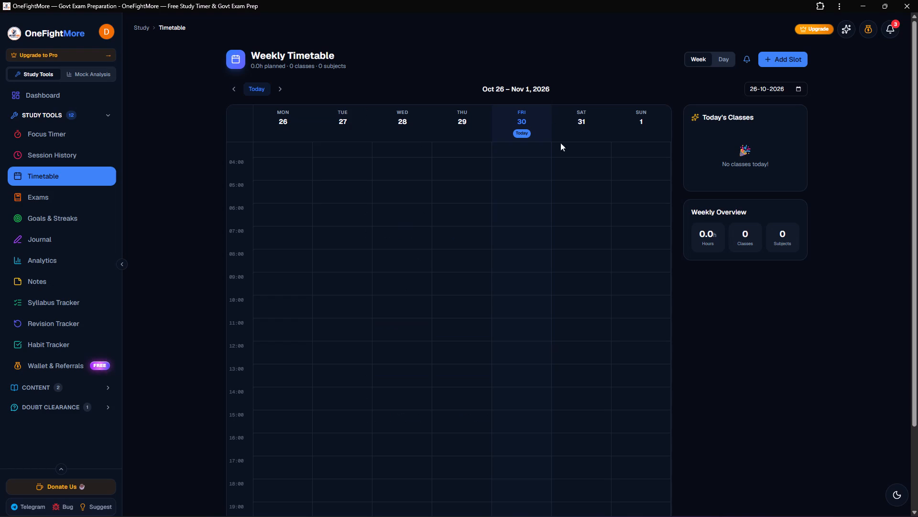
Start a new time slot on Saturday and set it to run from 06:30 to 08:15.
left_click(568, 152)
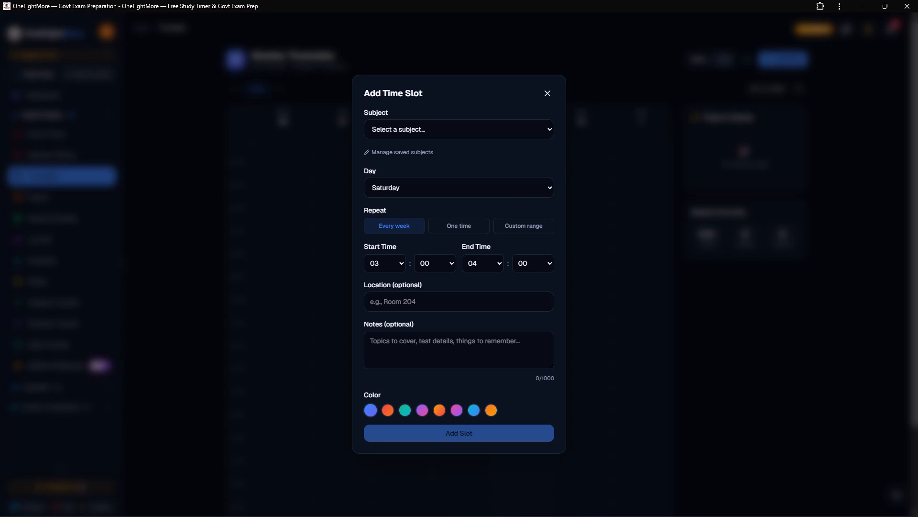
left_click(392, 269)
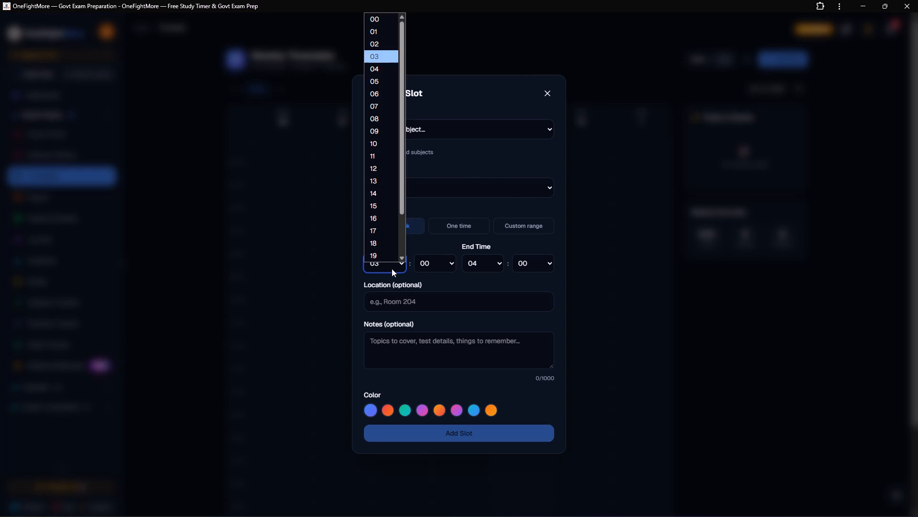
left_click(388, 93)
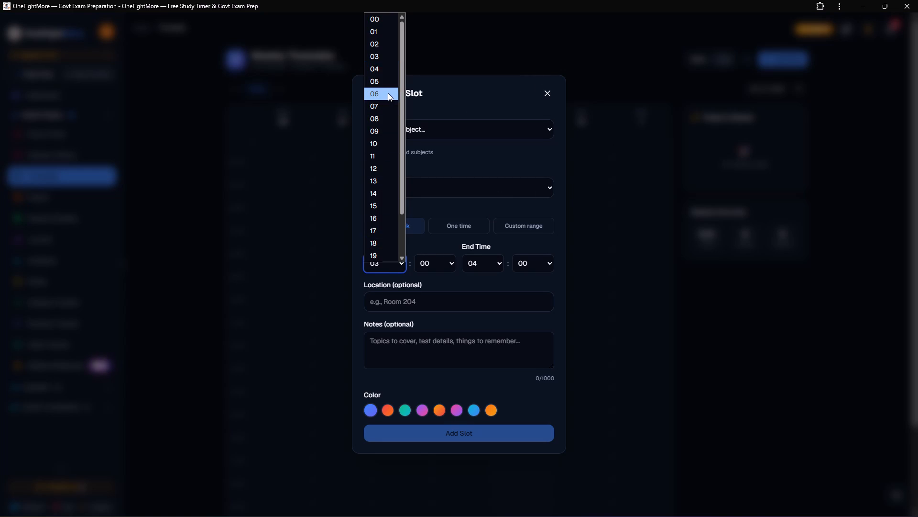
left_click(443, 283)
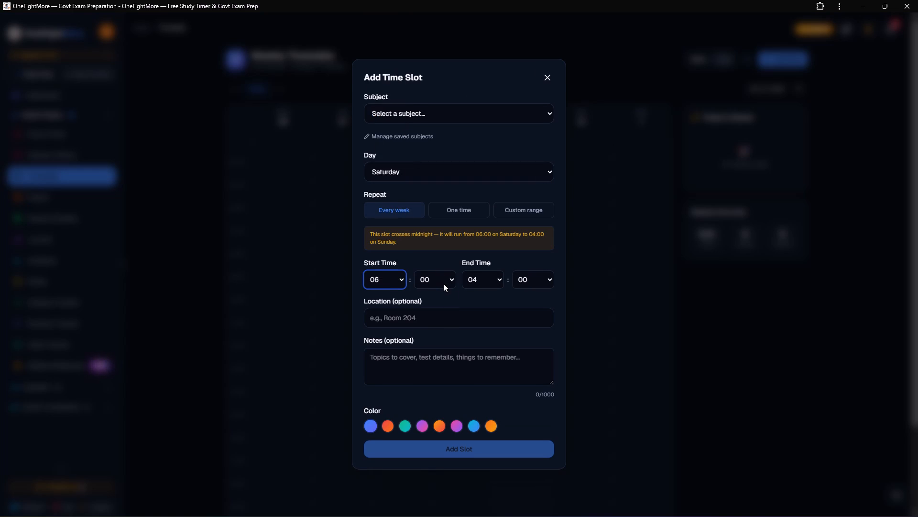
left_click(440, 322)
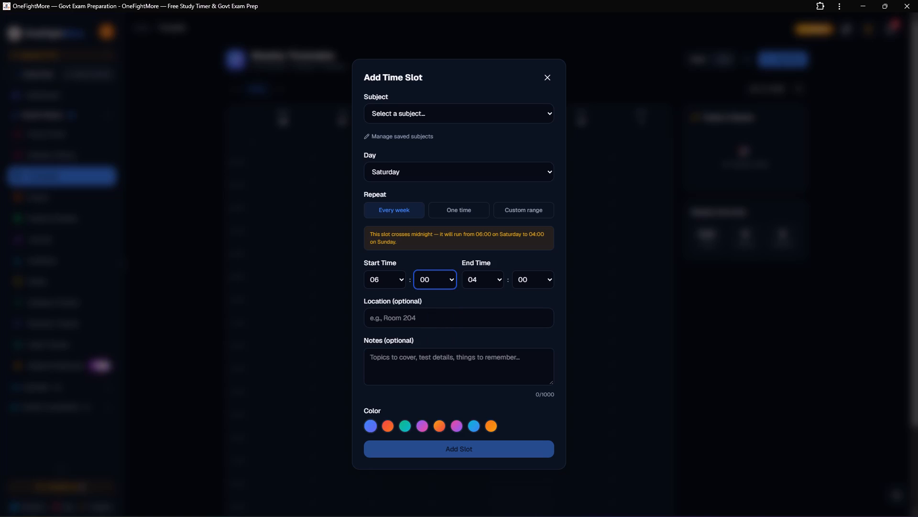
left_click(489, 280)
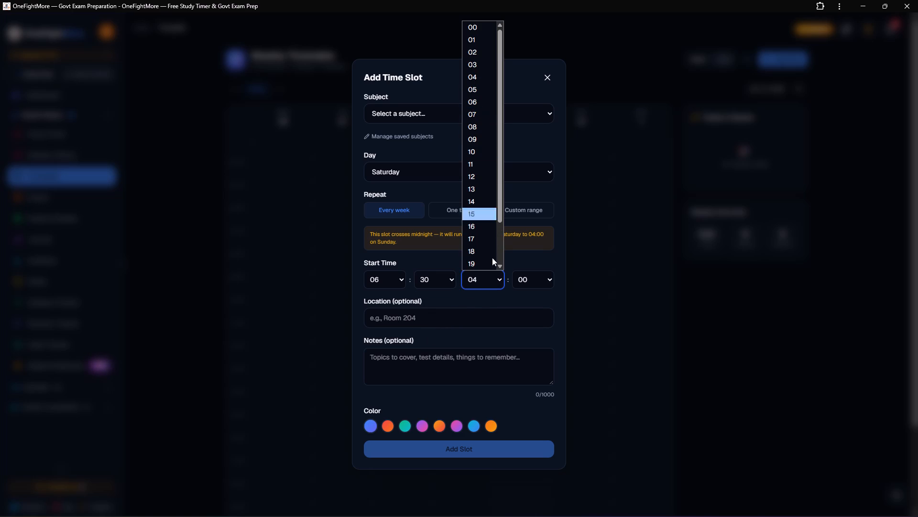
left_click(474, 125)
left_click(538, 266)
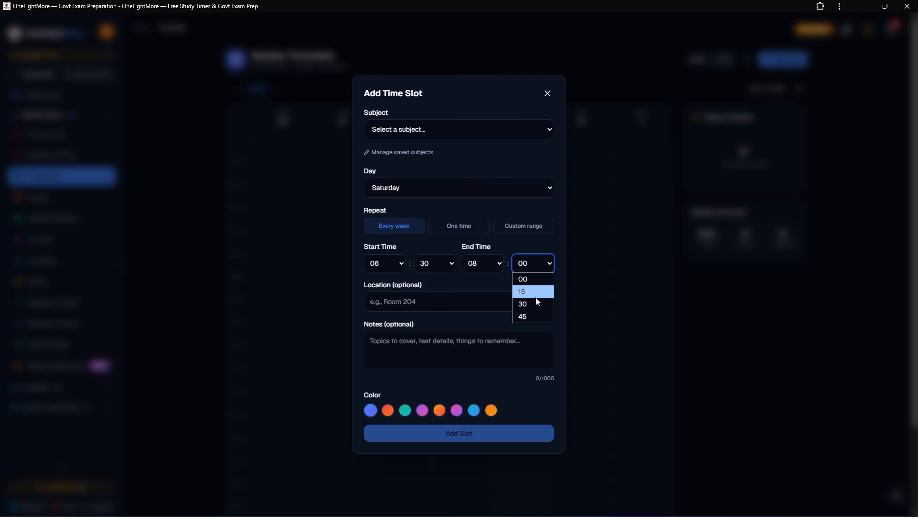
left_click(530, 290)
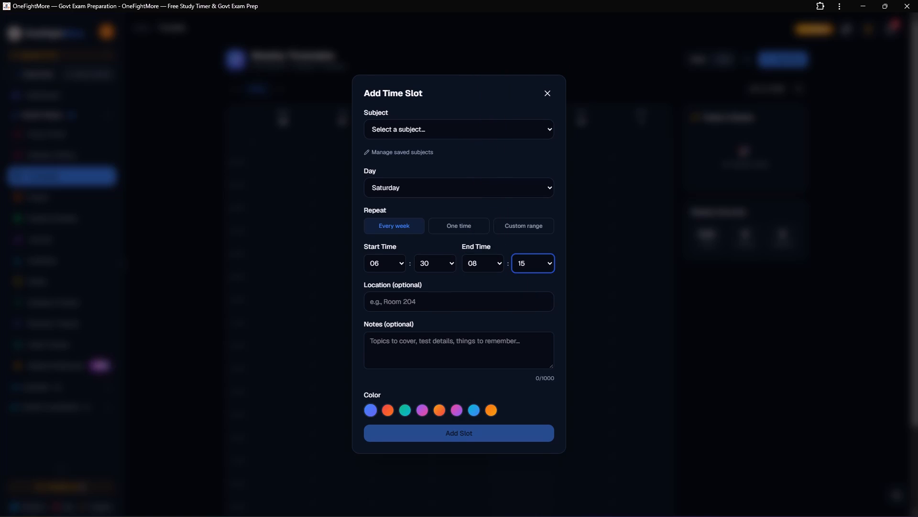
Give the Saturday slot the red-orange colour and the note "math practice", and try to add it.
left_click(446, 306)
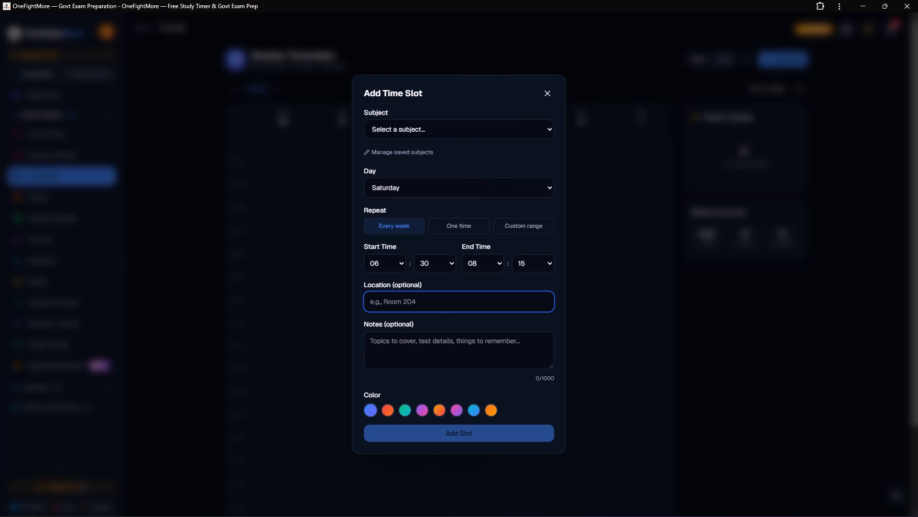
left_click(436, 345)
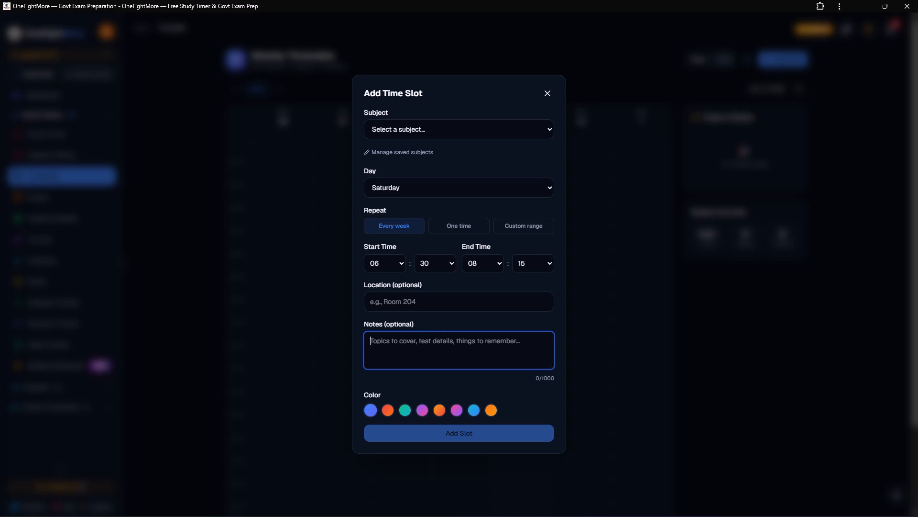
left_click(386, 410)
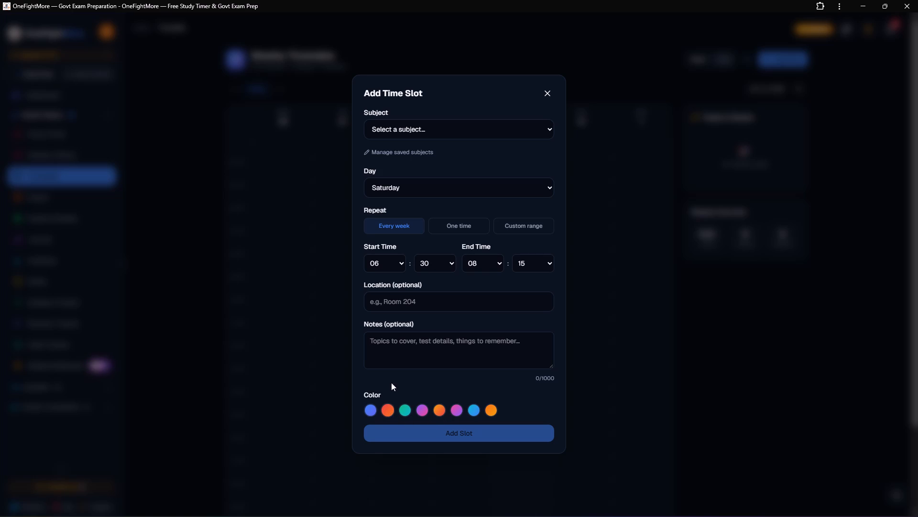
left_click(395, 350)
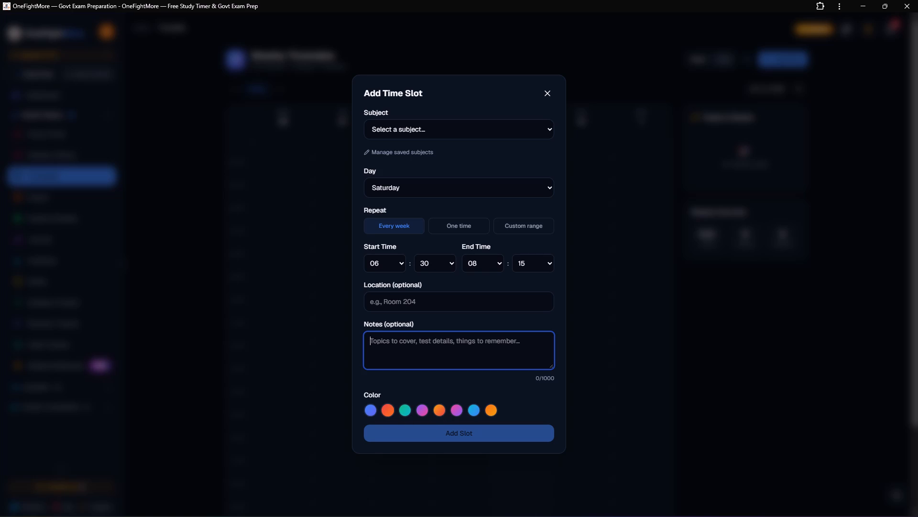
type("math pract")
type("ice")
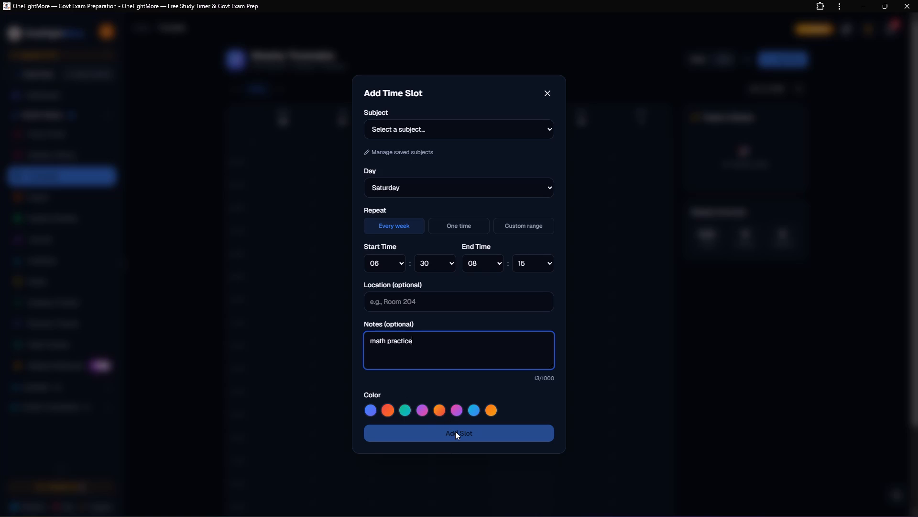
double_click(455, 432)
left_click(473, 433)
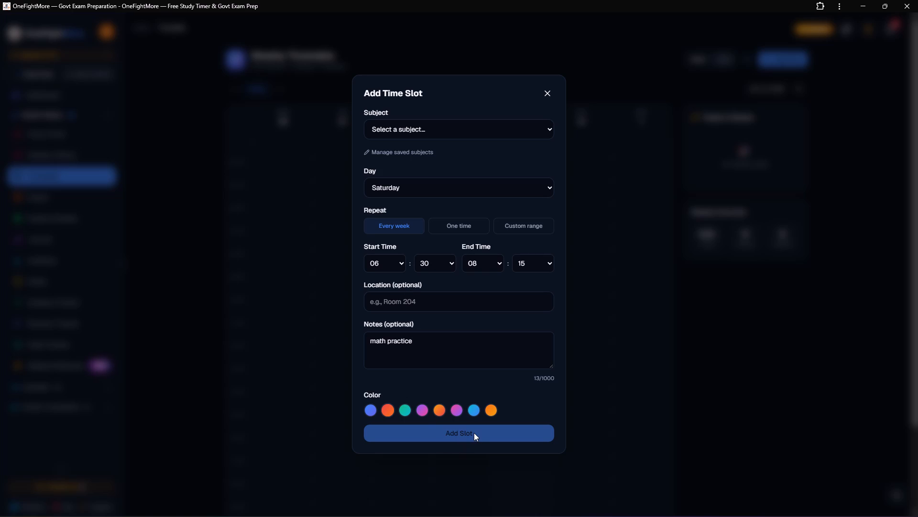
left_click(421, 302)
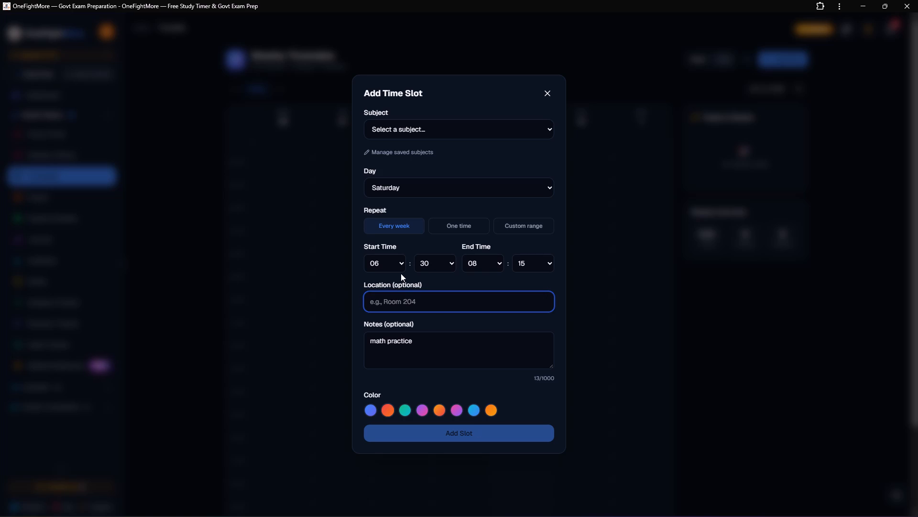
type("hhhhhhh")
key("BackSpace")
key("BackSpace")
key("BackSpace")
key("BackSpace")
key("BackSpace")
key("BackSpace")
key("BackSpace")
Set the slot's subject to Mathematics, extend its note to "math practice from notes", and add the slot.
left_click(495, 125)
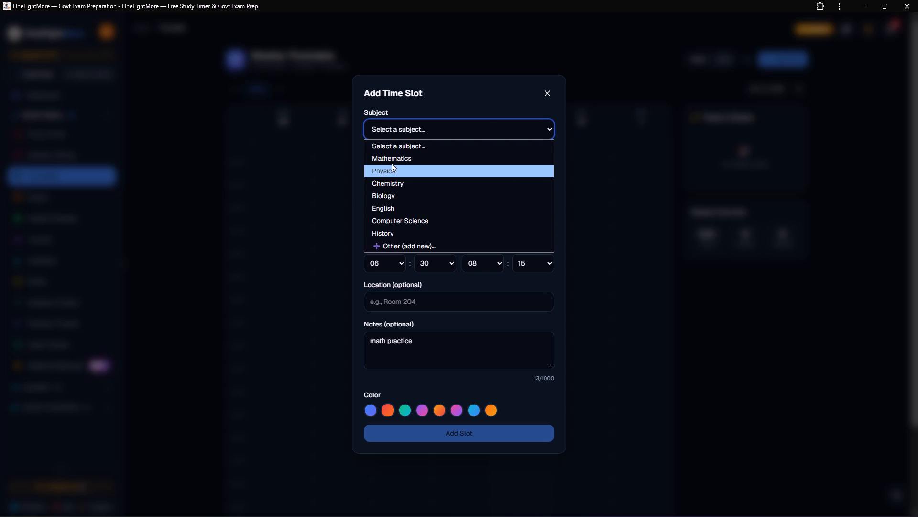
left_click(392, 160)
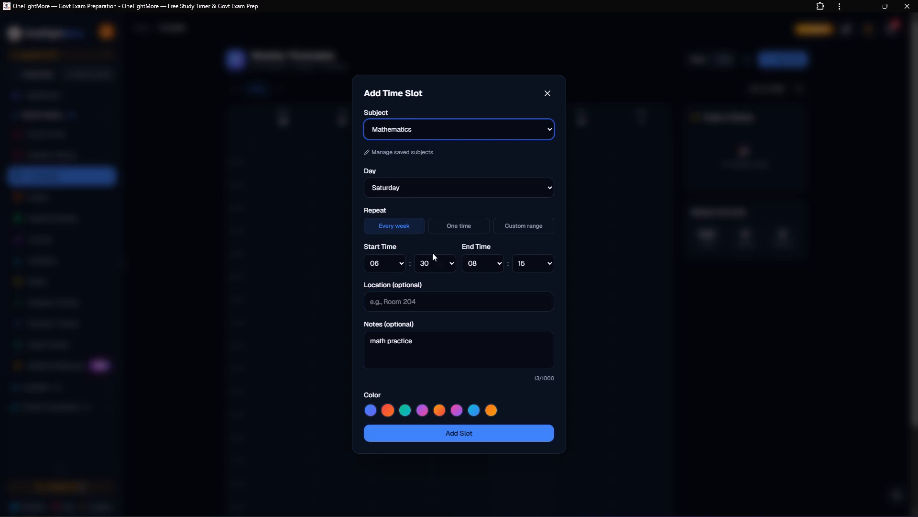
left_click(424, 347)
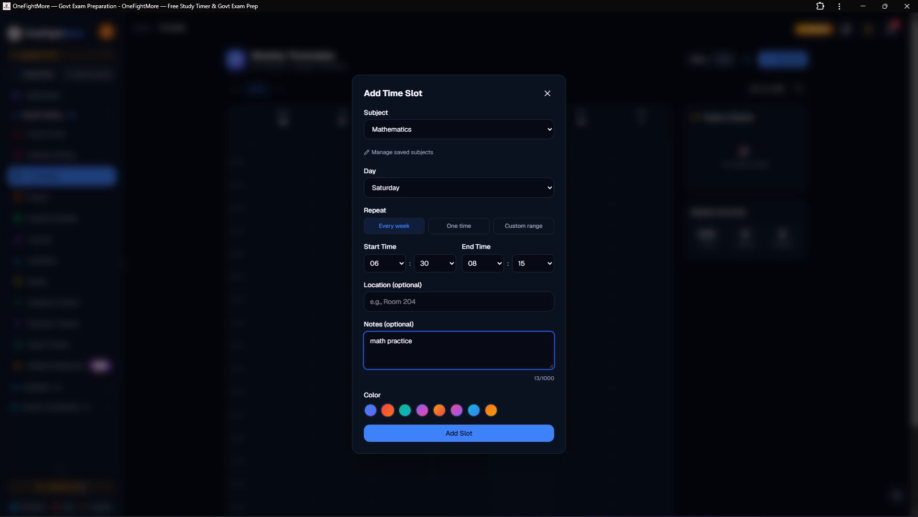
key("space")
type("f")
type("rom notes")
key("space")
left_click(491, 434)
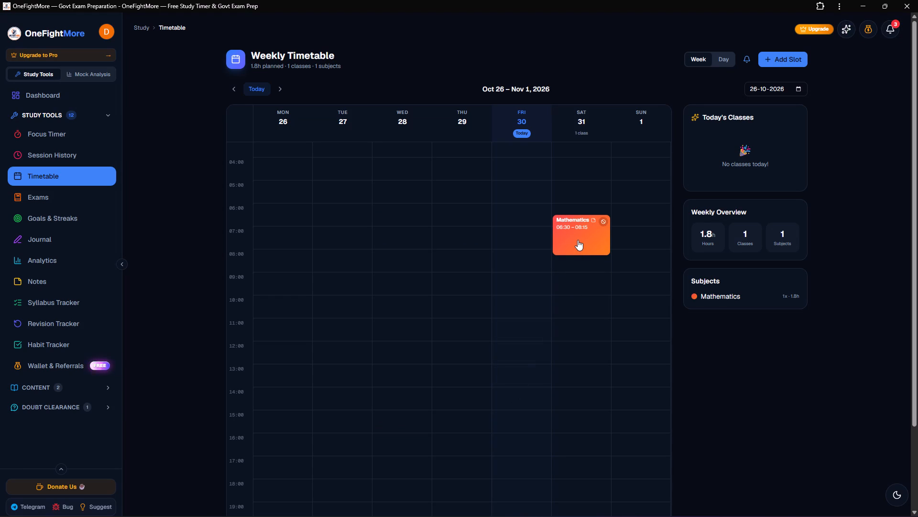
Review the class details of Saturday's 06:30 Mathematics slot.
left_click(578, 240)
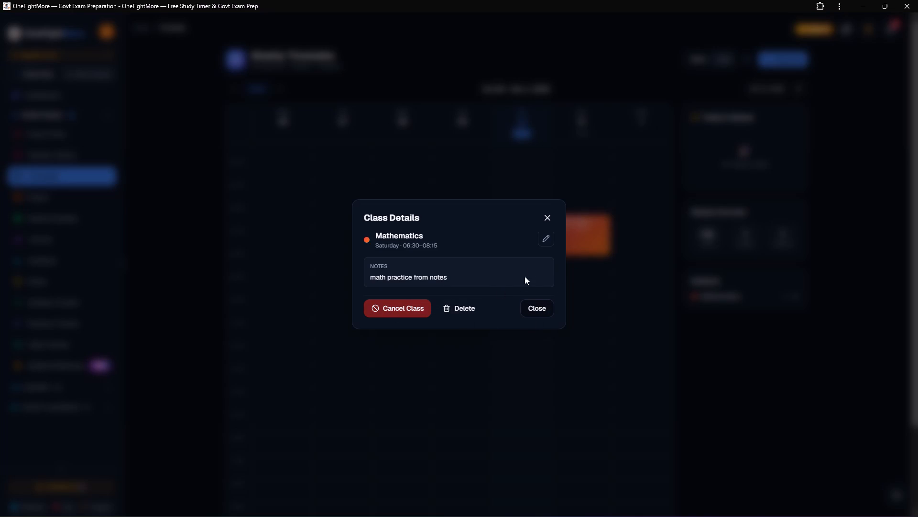
left_click(545, 213)
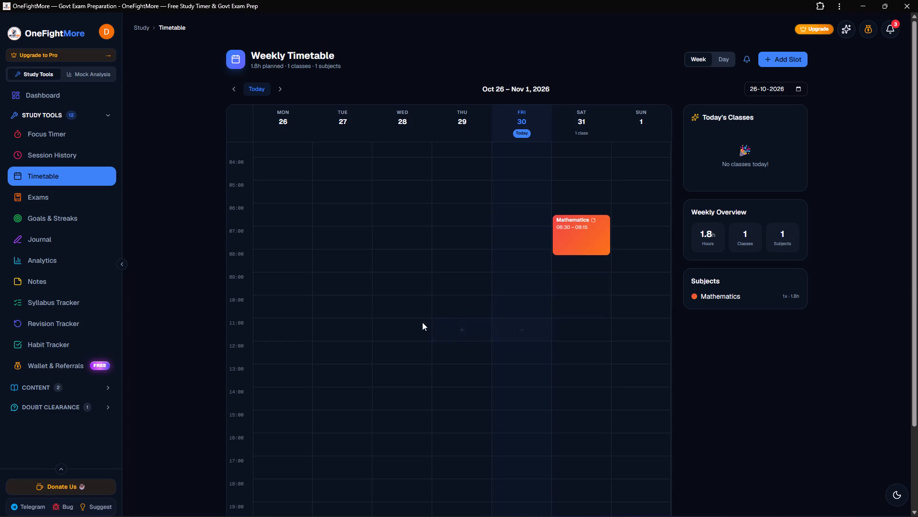
Start a new time slot on Saturday and set it to run from 11:30 to 13:00.
scroll(417, 311, "down", 2)
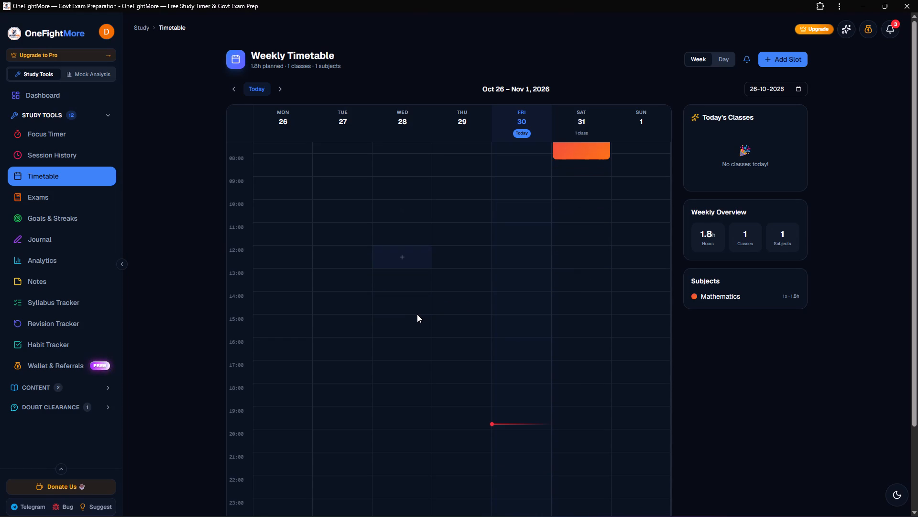
scroll(417, 320, "up", 9)
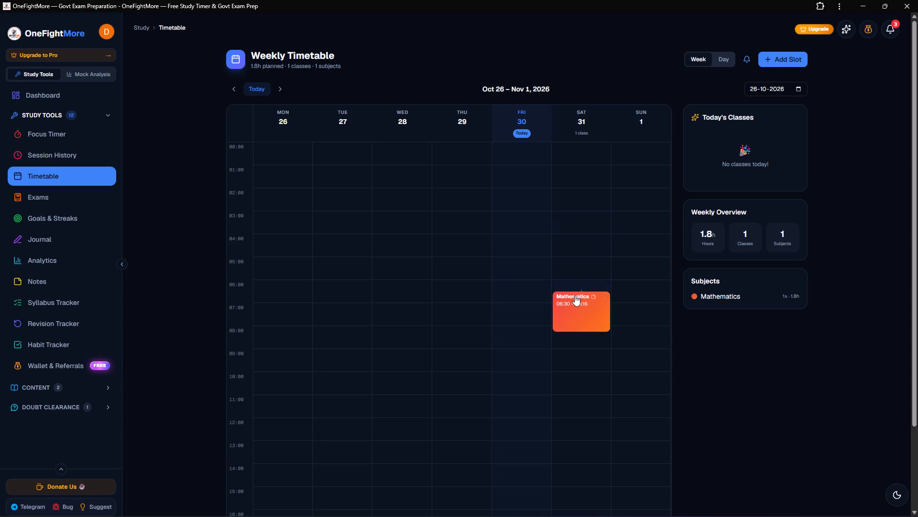
scroll(575, 297, "down", 1)
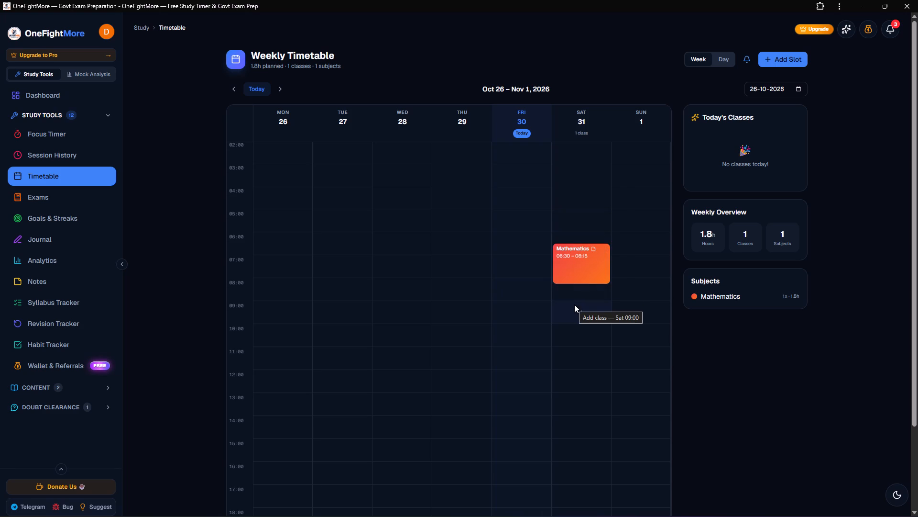
left_click(577, 340)
left_click(401, 260)
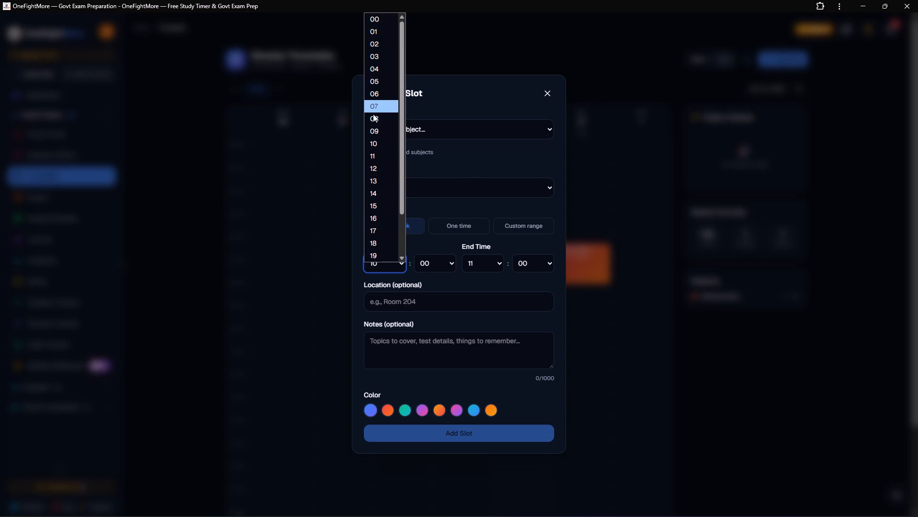
left_click(375, 158)
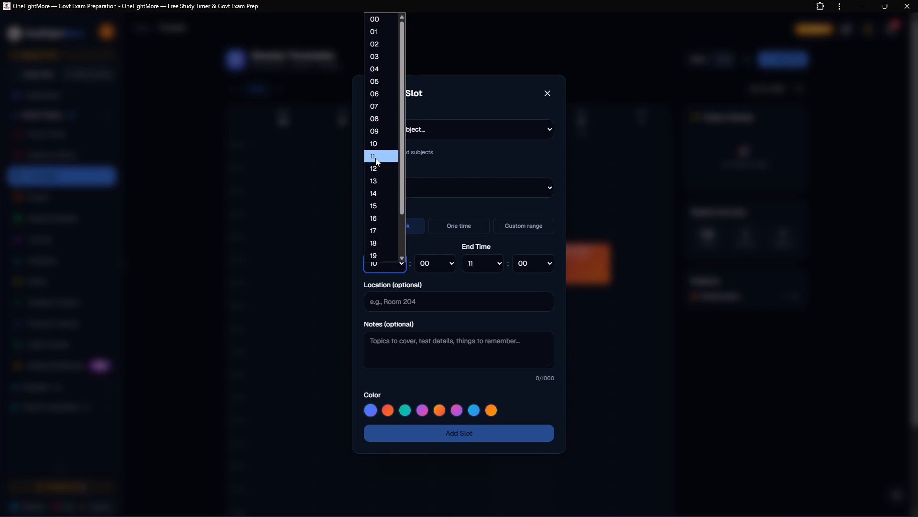
left_click(446, 277)
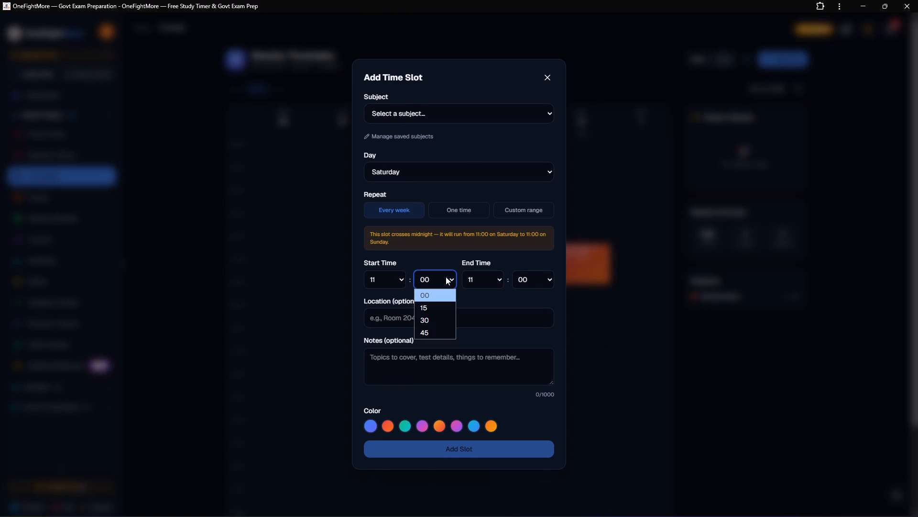
left_click(438, 318)
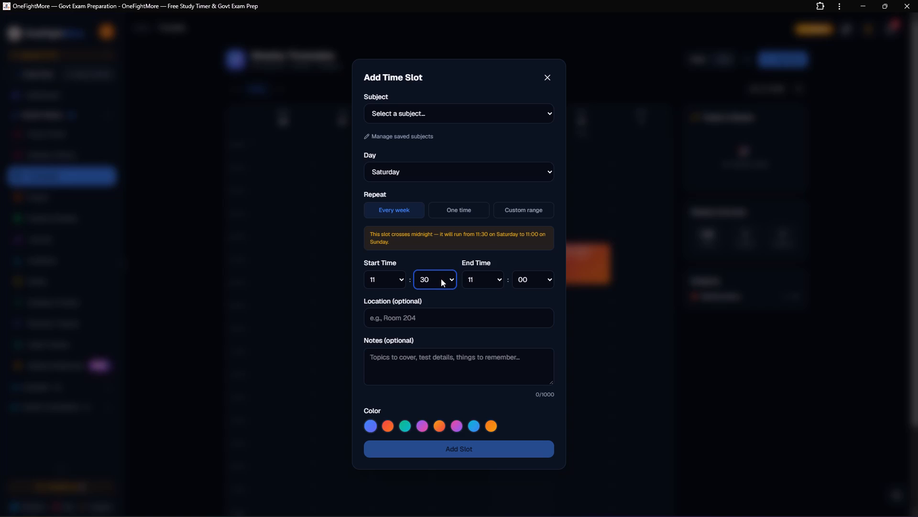
left_click(492, 280)
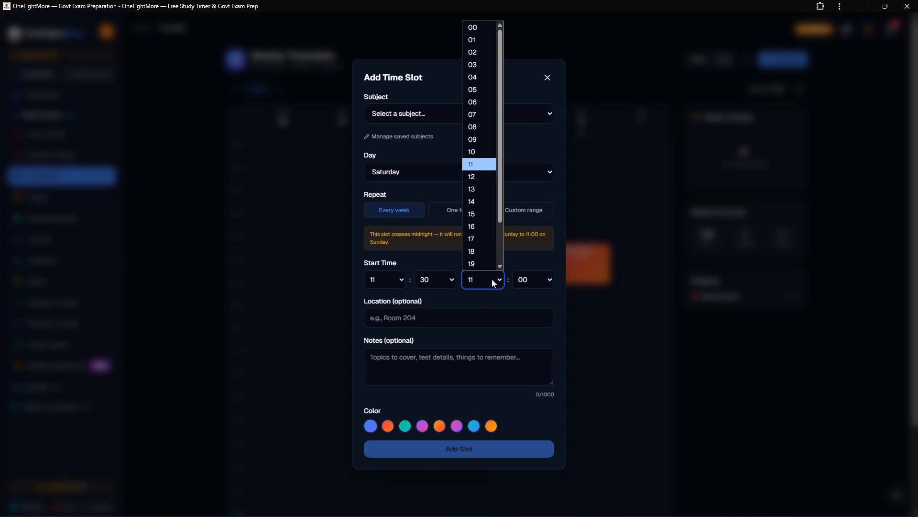
left_click(474, 191)
left_click(534, 265)
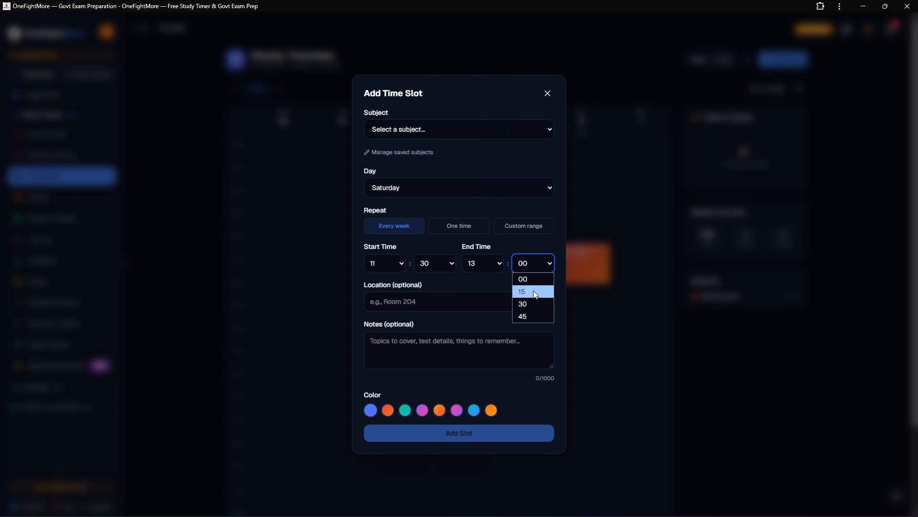
left_click(532, 280)
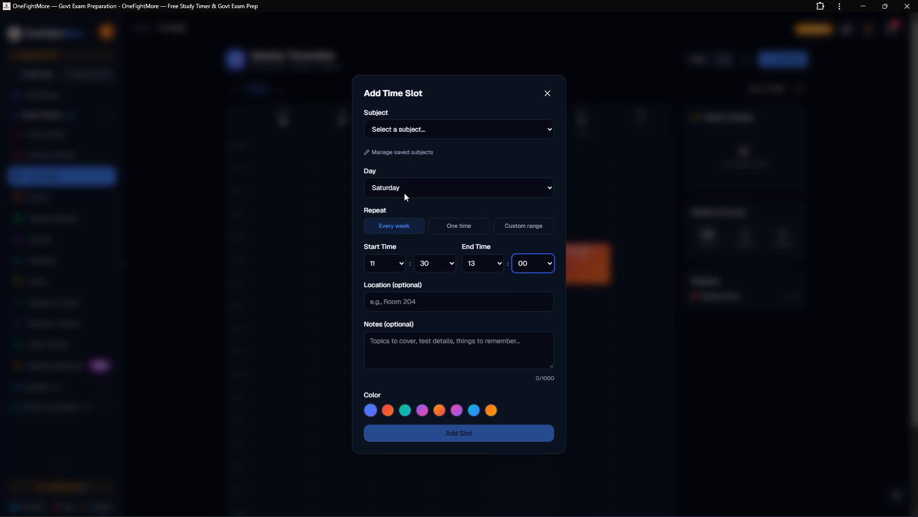
Give the new Saturday slot the subject Mathematics, the note "lec 1" and the light blue colour, and add it.
left_click(420, 124)
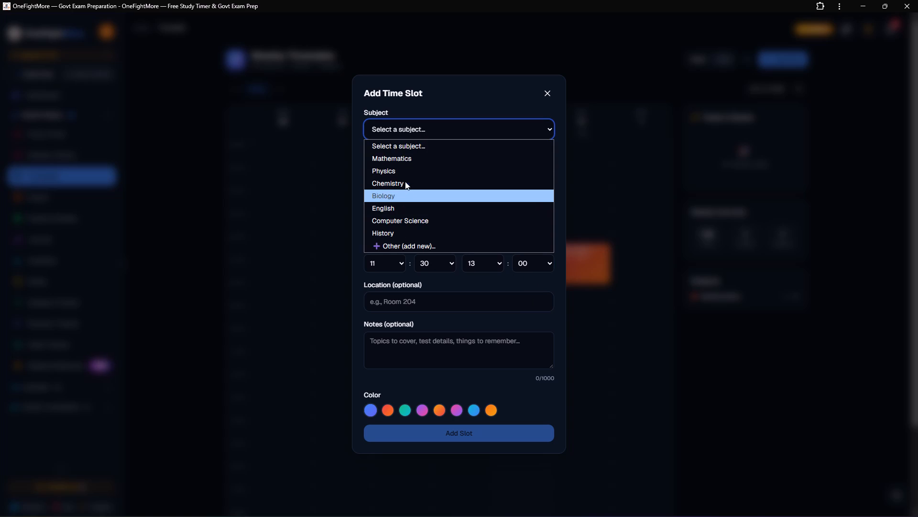
left_click(404, 162)
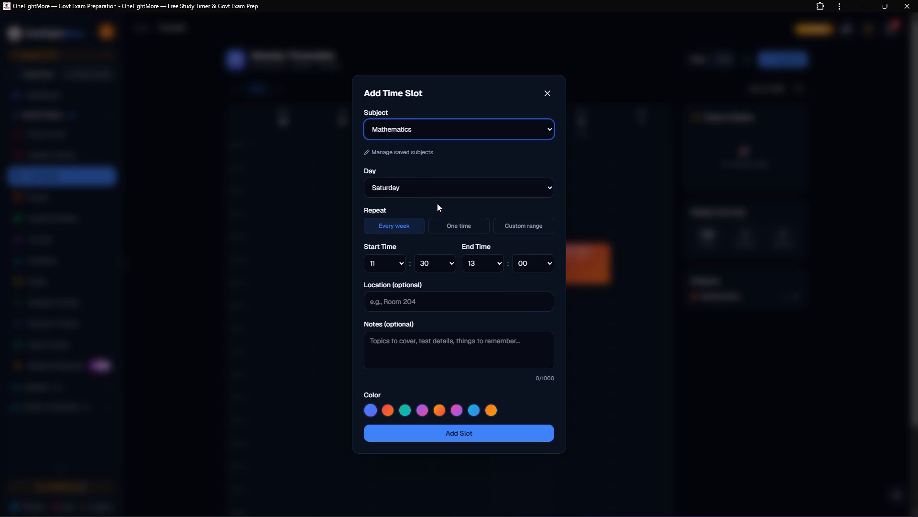
left_click(466, 347)
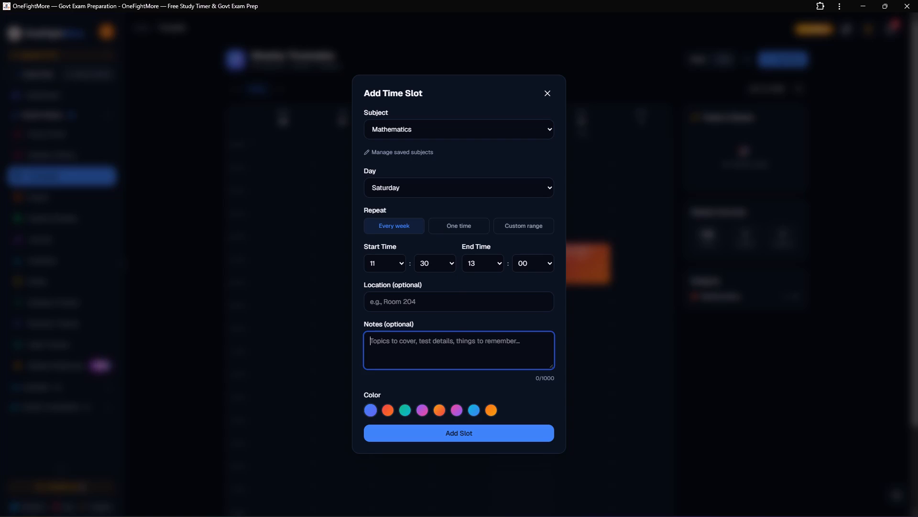
type("lec")
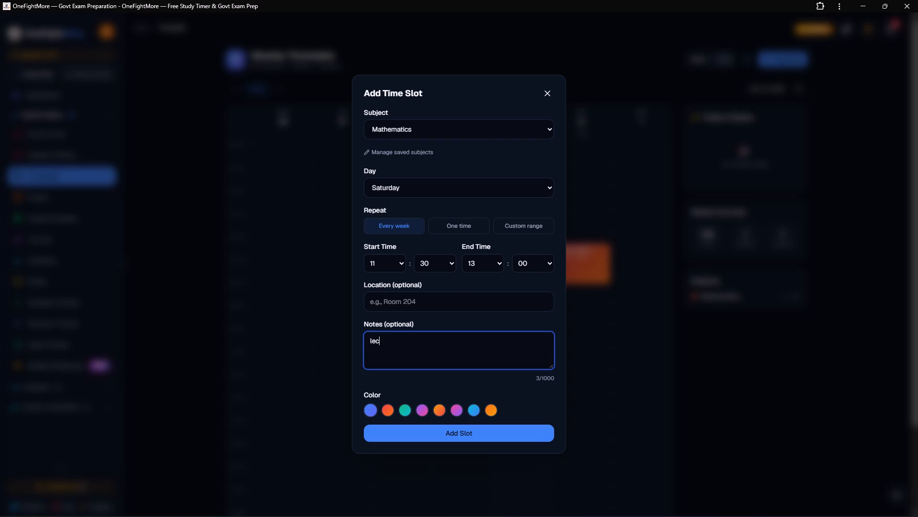
key("space")
type("1")
left_click(474, 411)
left_click(472, 434)
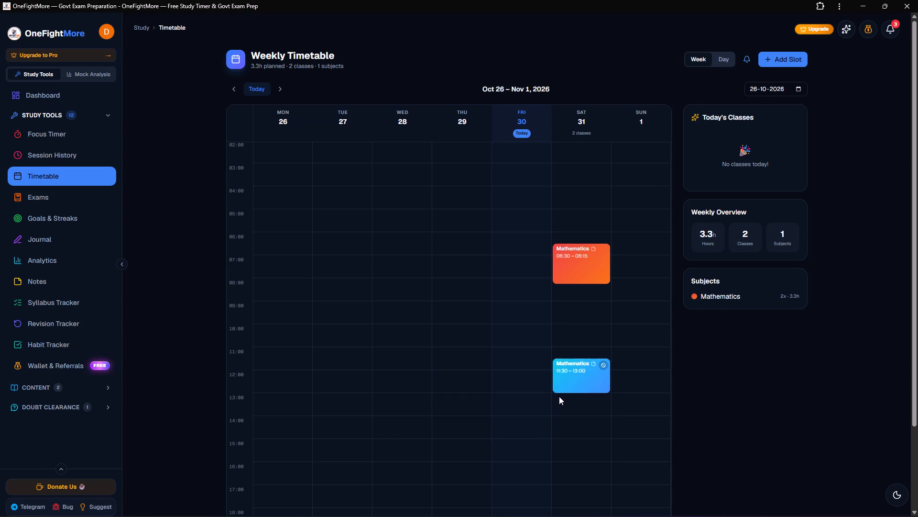
Review the class details of Saturday's 11:30 Mathematics slot.
left_click(566, 375)
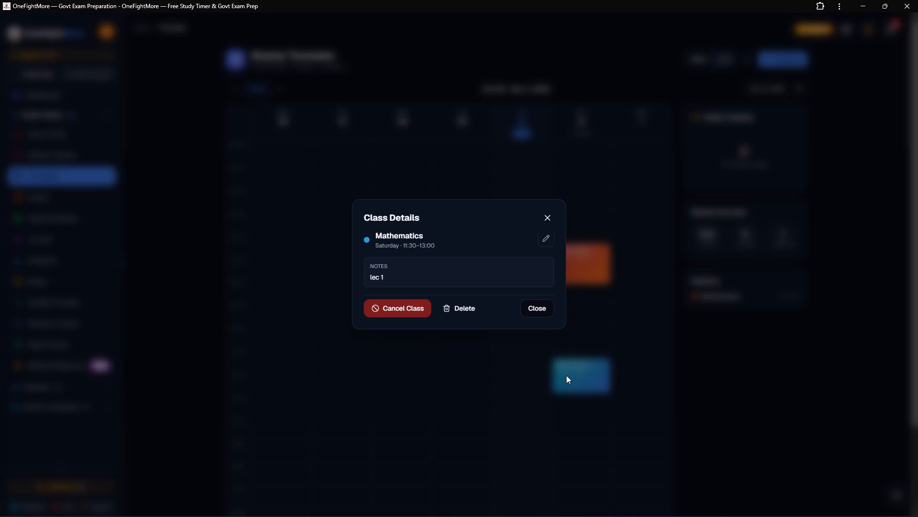
left_click(546, 216)
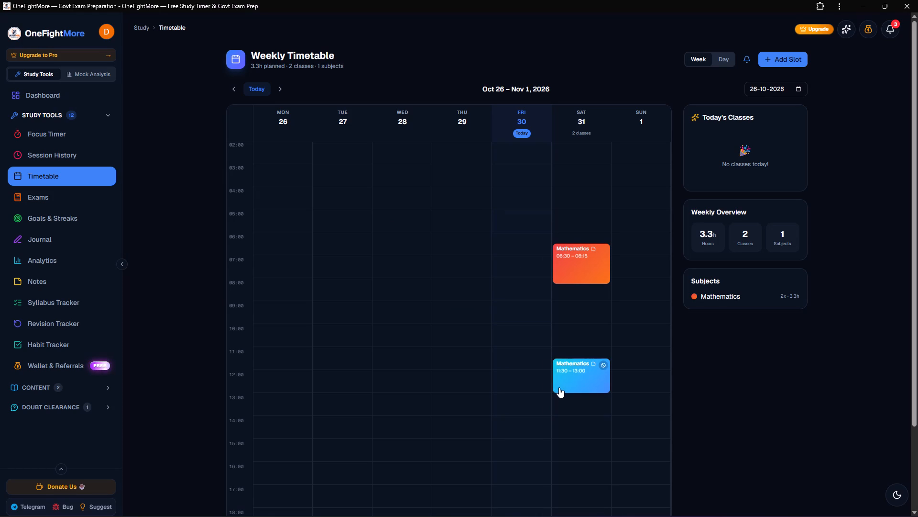
scroll(562, 410, "down", 2)
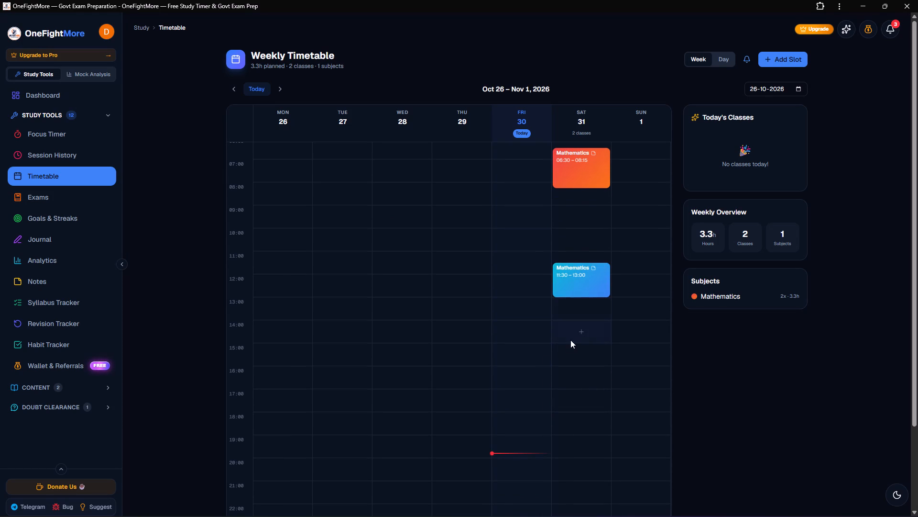
Open the full to-do list for 31-10-2026 to check the planned study tasks.
left_click(45, 95)
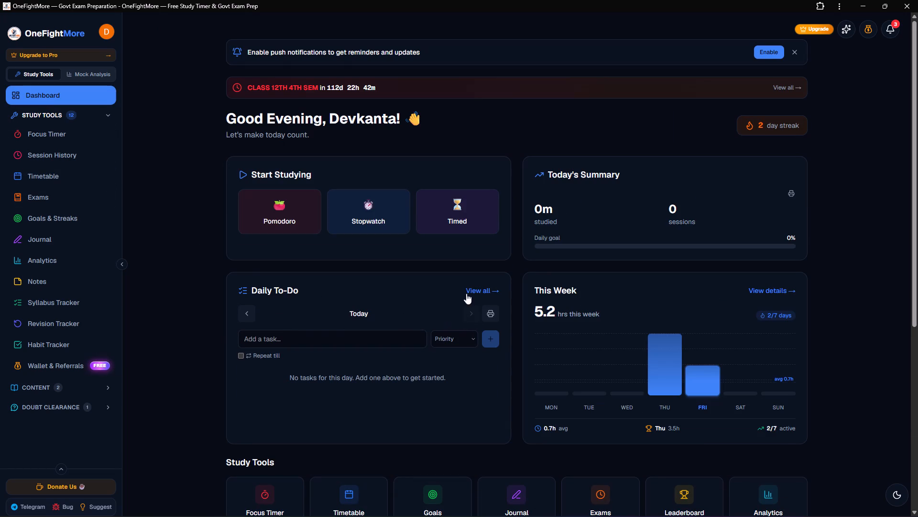
left_click(475, 318)
left_click(485, 297)
left_click(485, 293)
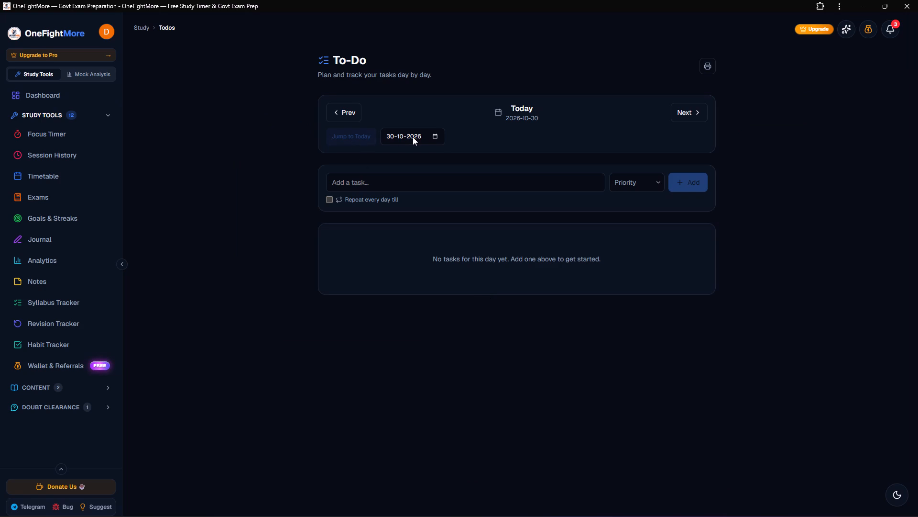
left_click(413, 137)
left_click(433, 136)
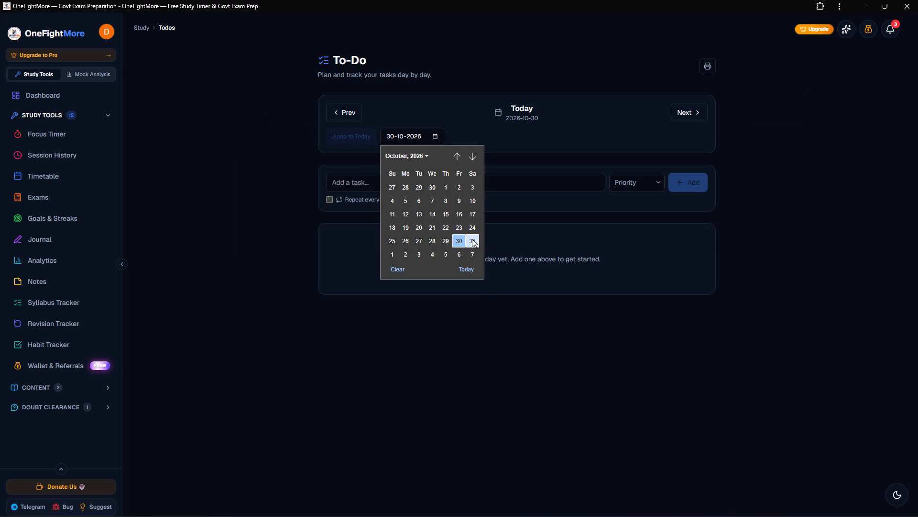
left_click(473, 239)
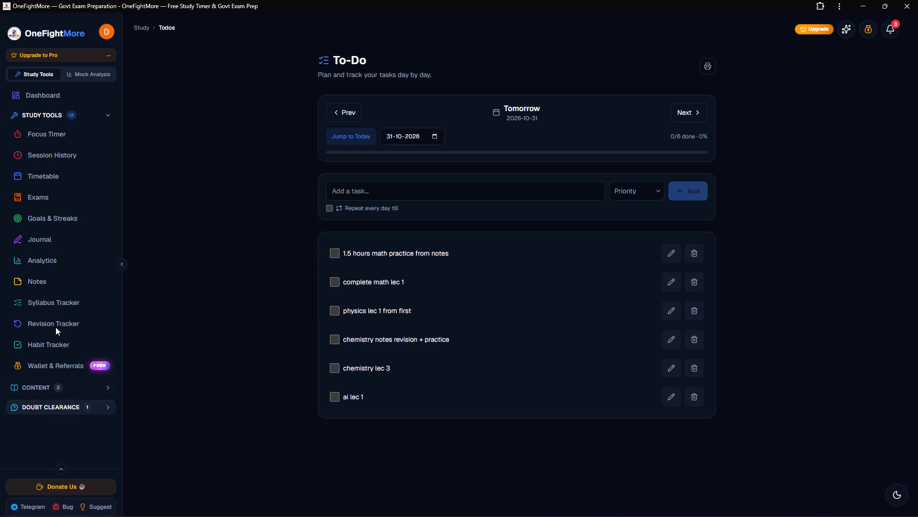
In the weekly timetable, start a new time slot on Saturday and set it to run from 14:30 to 16:30.
left_click(53, 182)
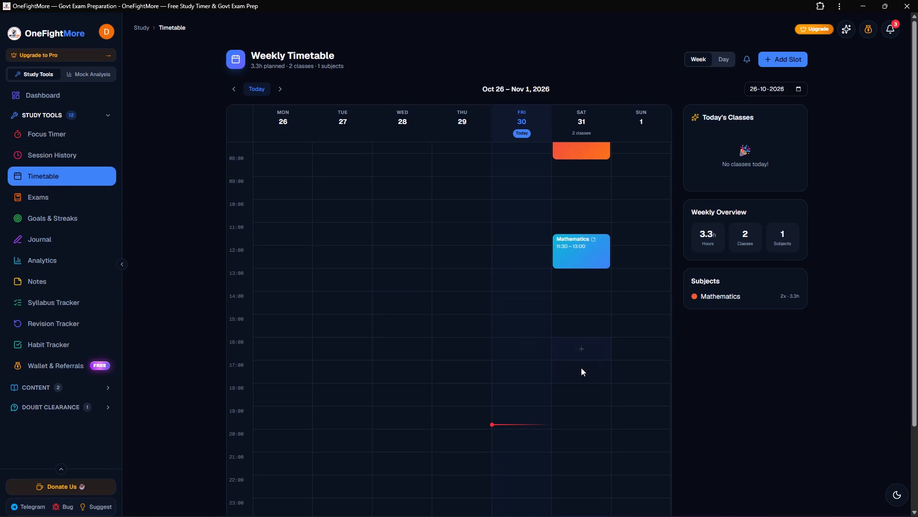
left_click(580, 293)
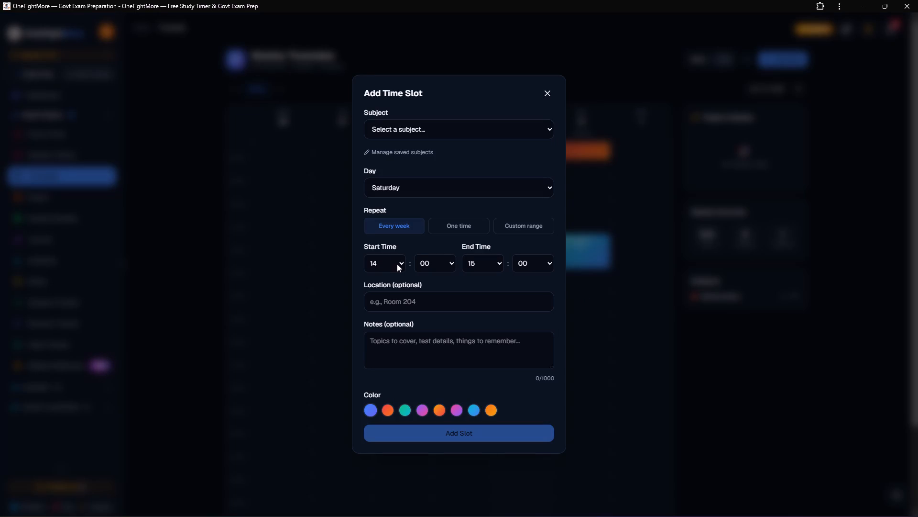
left_click(435, 264)
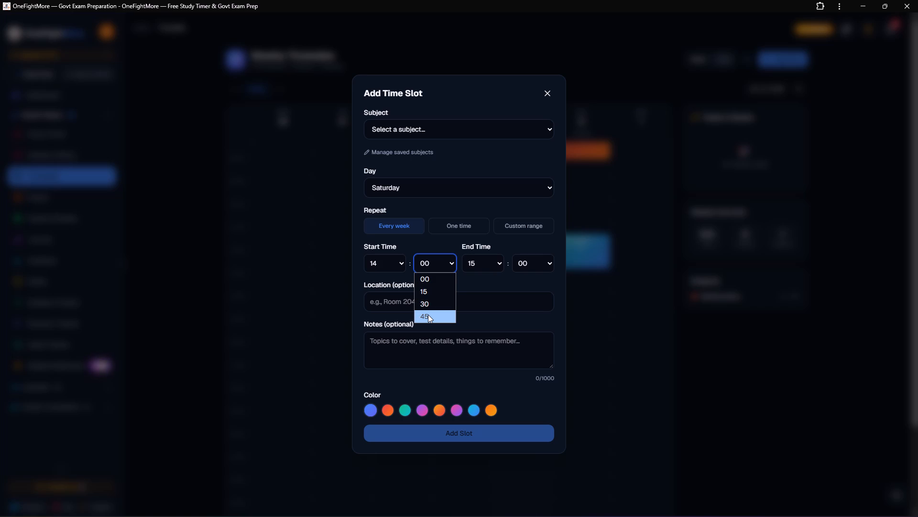
left_click(435, 303)
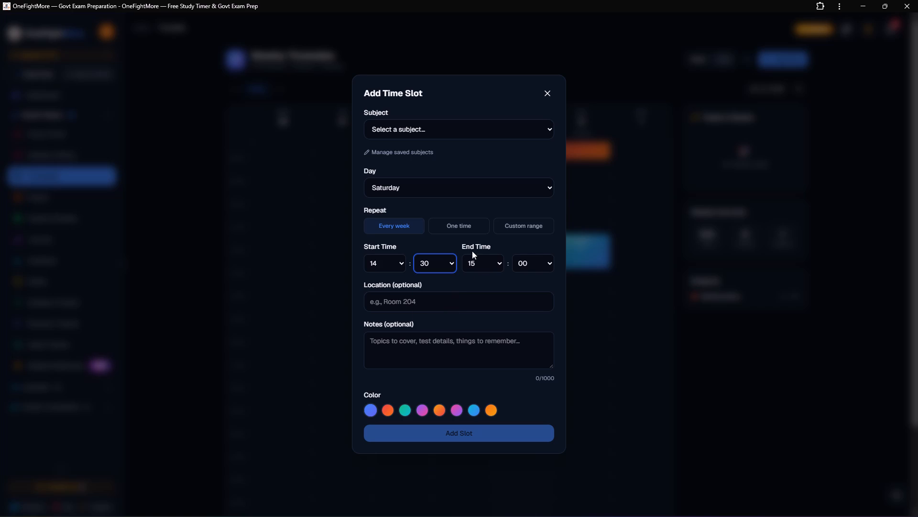
left_click(485, 261)
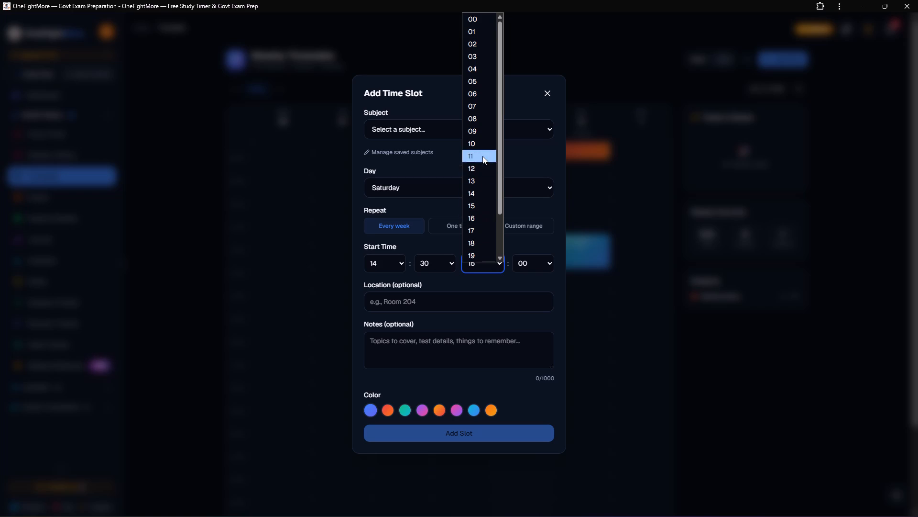
left_click(475, 218)
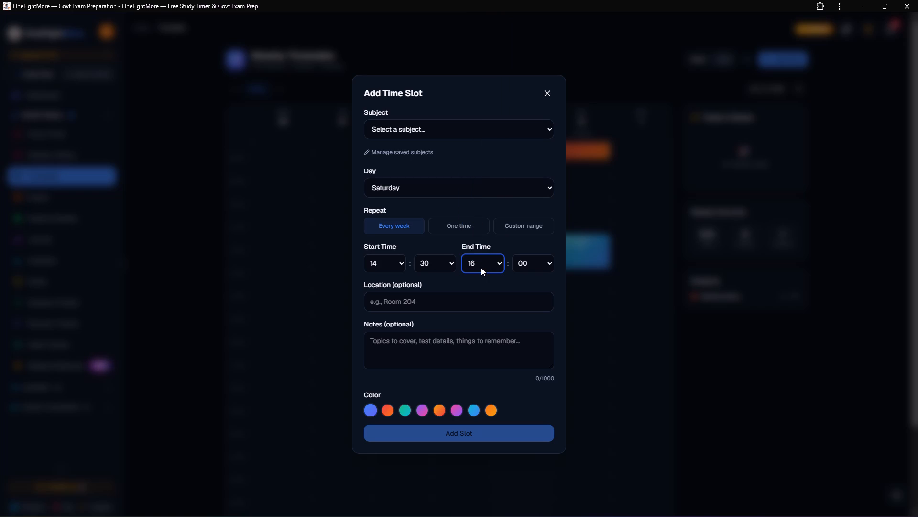
left_click(546, 258)
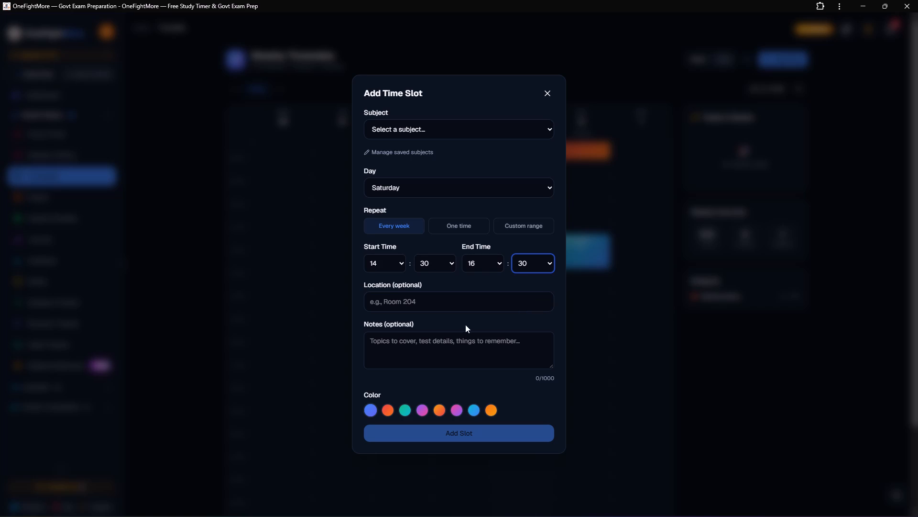
Give the new Saturday slot the note "physics lec 1" and the subject Physics, and add it.
left_click(433, 350)
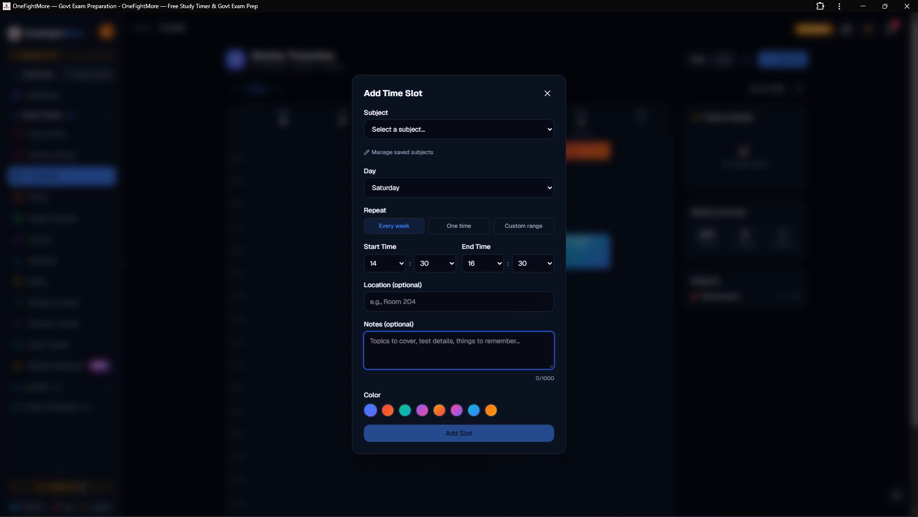
type("physics lec 3")
key("space")
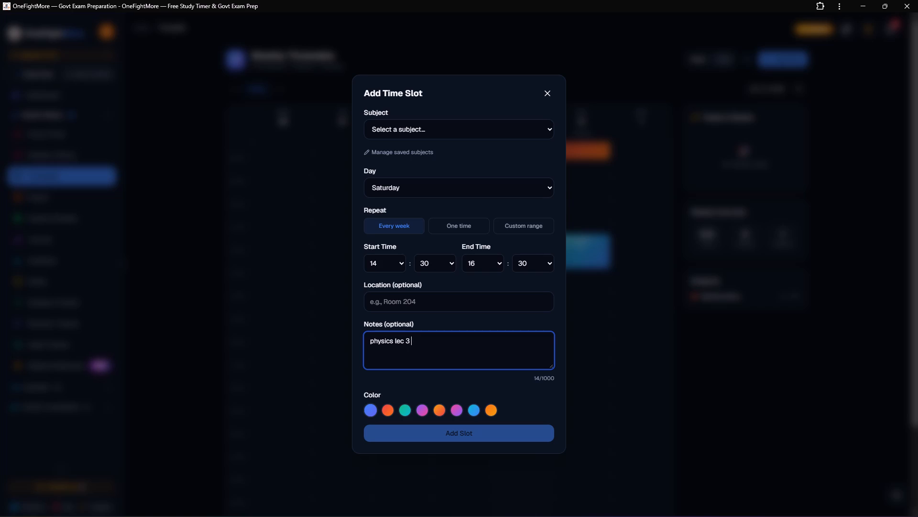
key("BackSpace")
key("BackSpace")
type("1")
key("space")
left_click(442, 128)
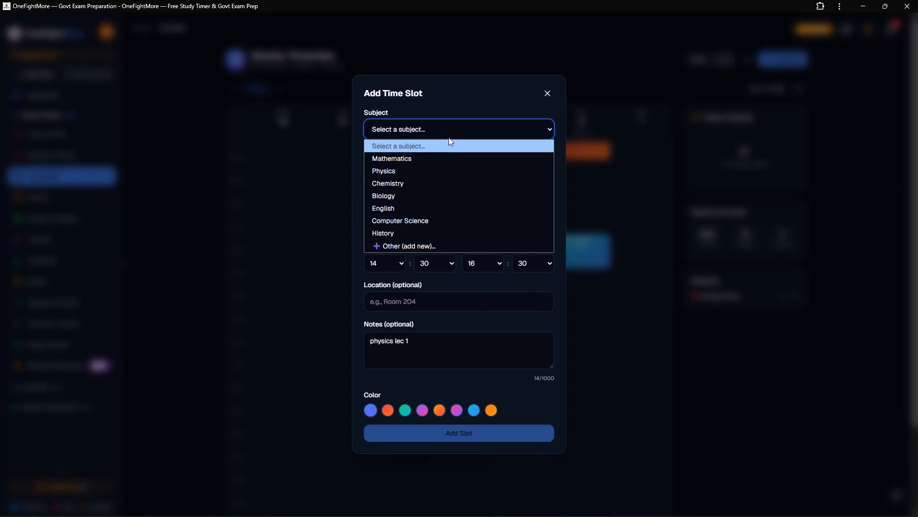
left_click(406, 172)
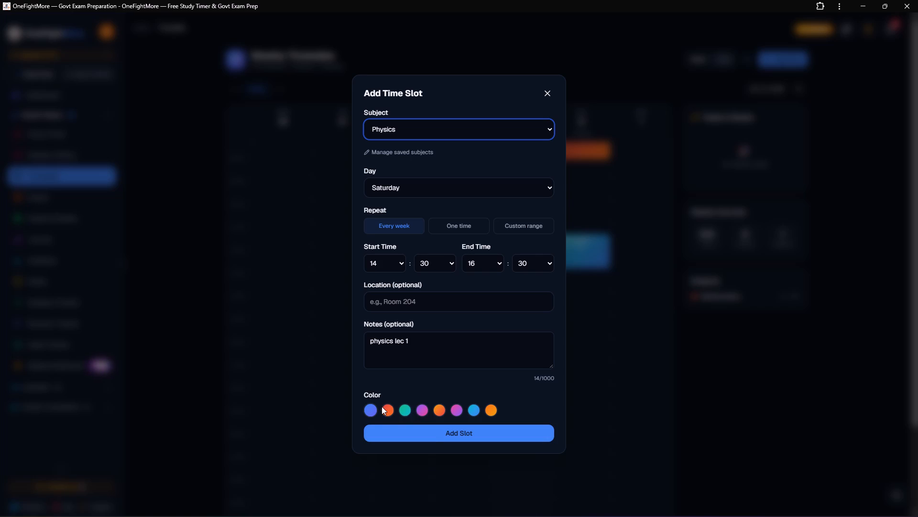
left_click(428, 436)
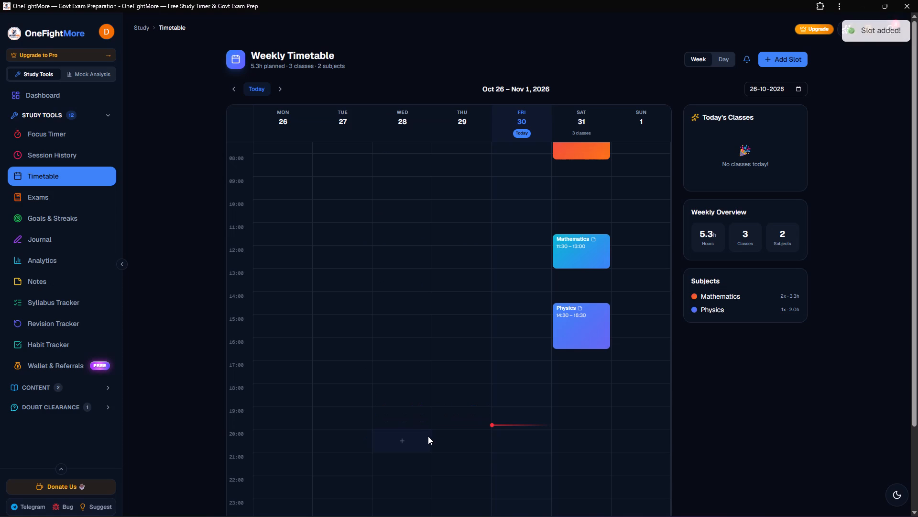
Open the full to-do list from the dashboard and show the tasks for 31-10-2026.
scroll(535, 356, "up", 4)
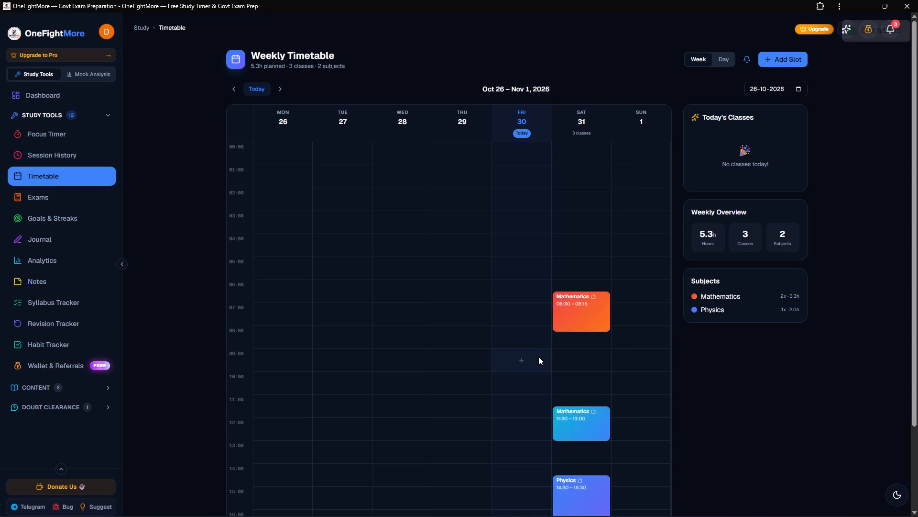
scroll(538, 357, "down", 3)
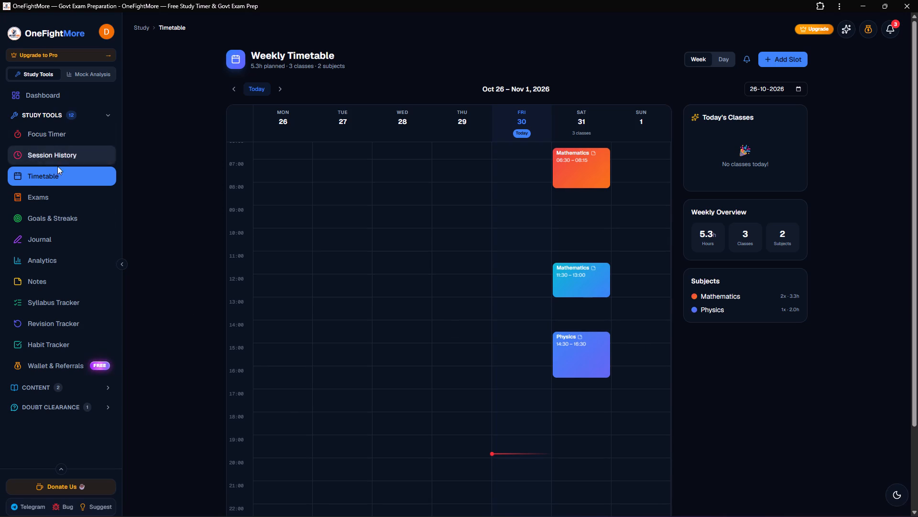
left_click(64, 94)
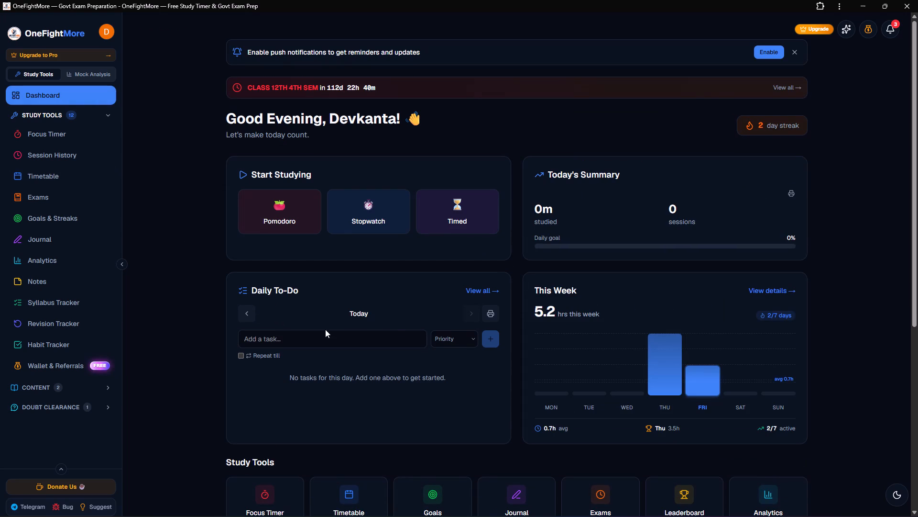
left_click(393, 323)
left_click(483, 292)
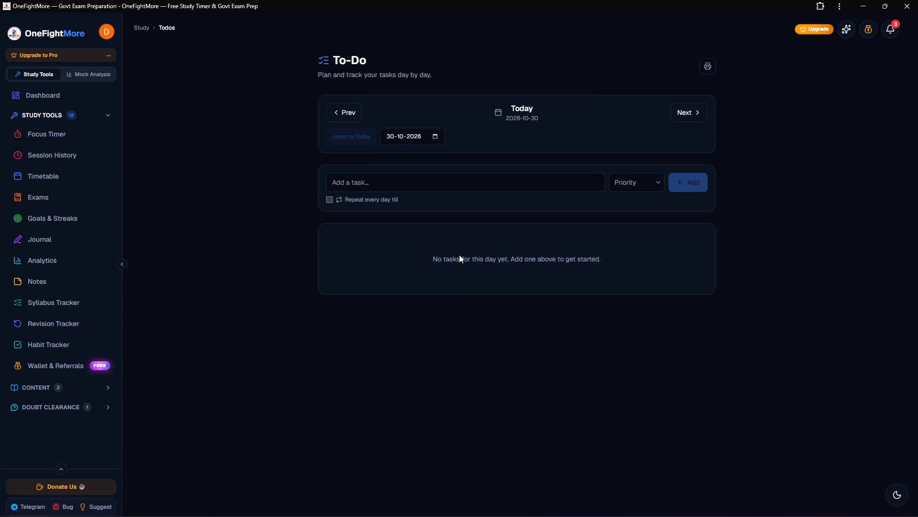
left_click(434, 140)
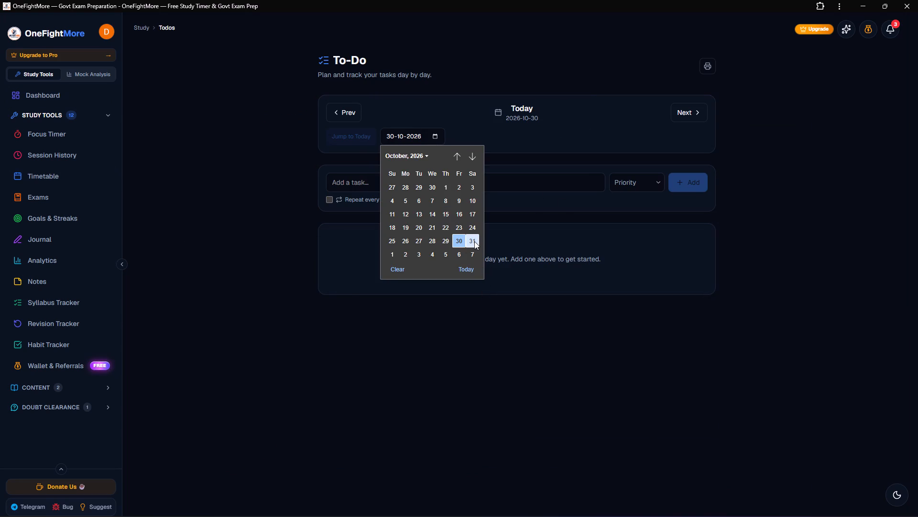
left_click(474, 241)
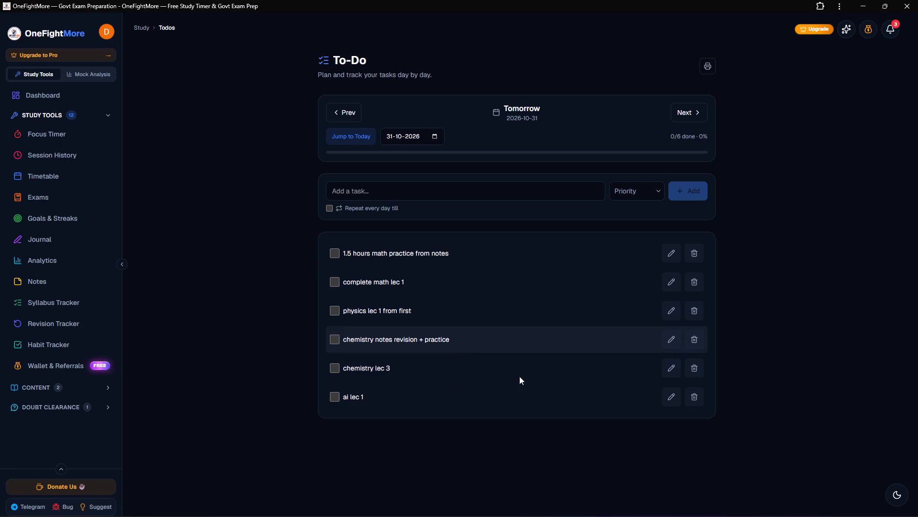
Rename the "chemistry lec 3" task as "parthona kobita learn + 2 question of history" and save it.
left_click(664, 371)
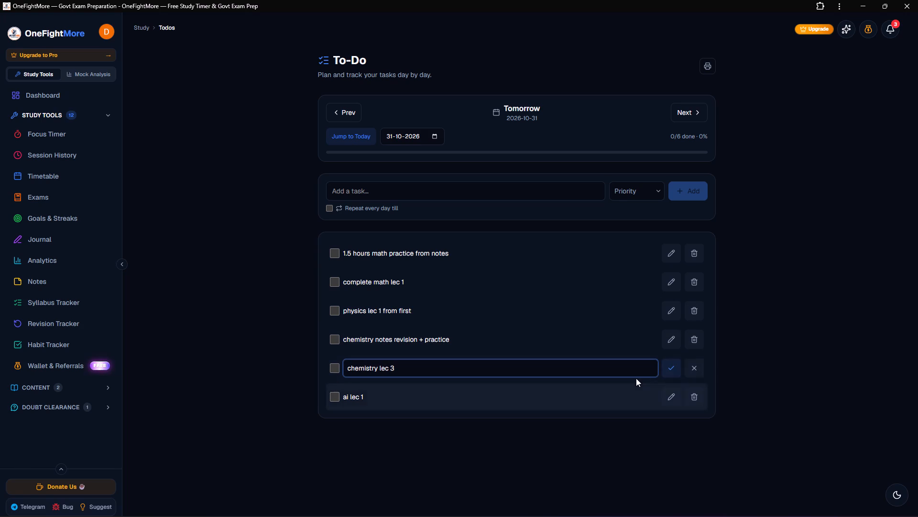
key("BackSpace")
key("BackSpace")
key("BackSpace")
key("BackSpace")
key("BackSpace")
key("BackSpace")
key("BackSpace")
key("BackSpace")
key("BackSpace")
key("BackSpace")
key("BackSpace")
key("BackSpace")
key("BackSpace")
key("BackSpace")
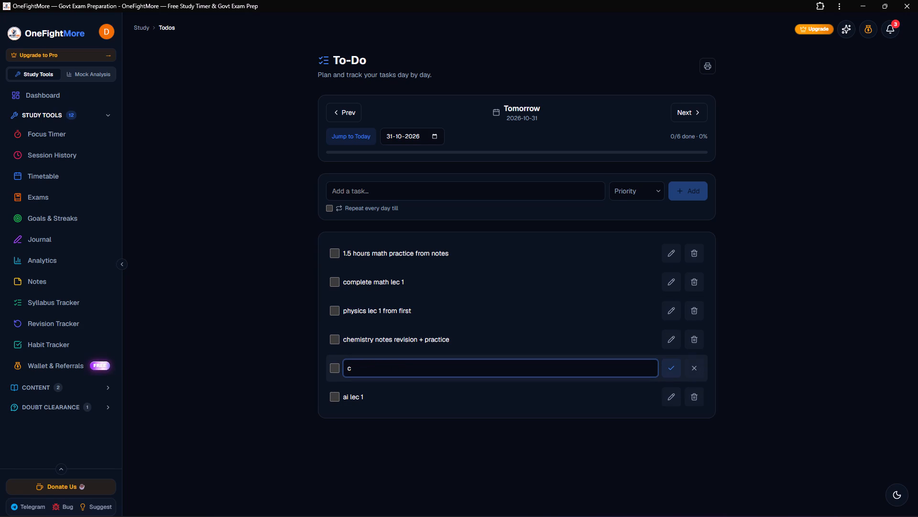
key("BackSpace")
type("parthona")
key("space")
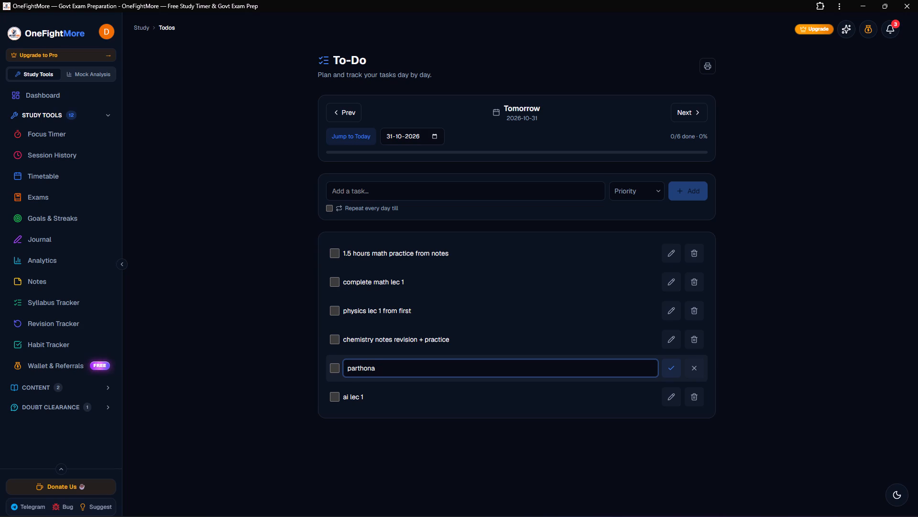
type("kobita")
key("space")
type("lear")
type("n")
key("space")
type("+")
key("space")
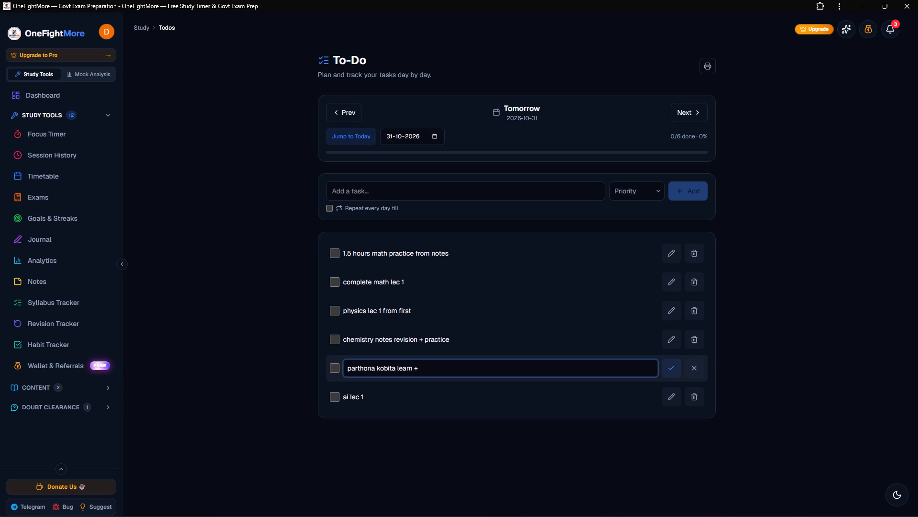
type("2")
key("space")
type("qu")
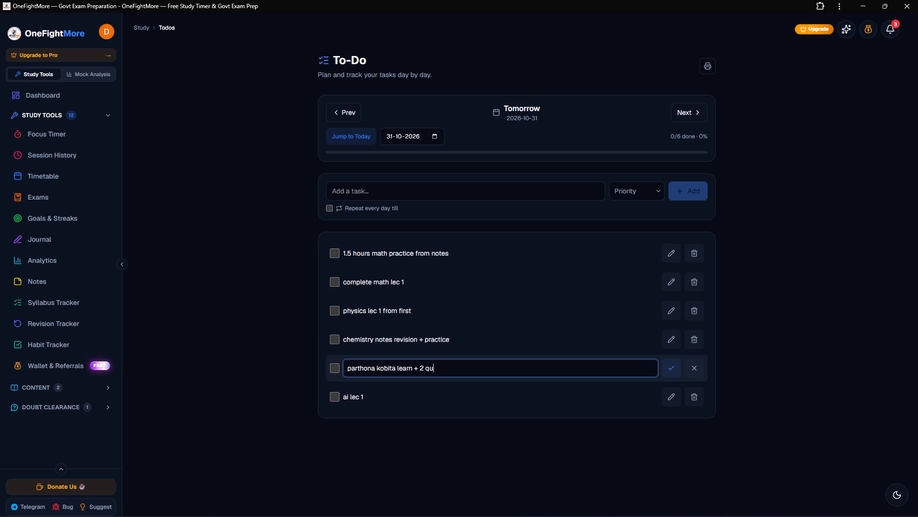
type("estionm")
key("BackSpace")
key("space")
type("og")
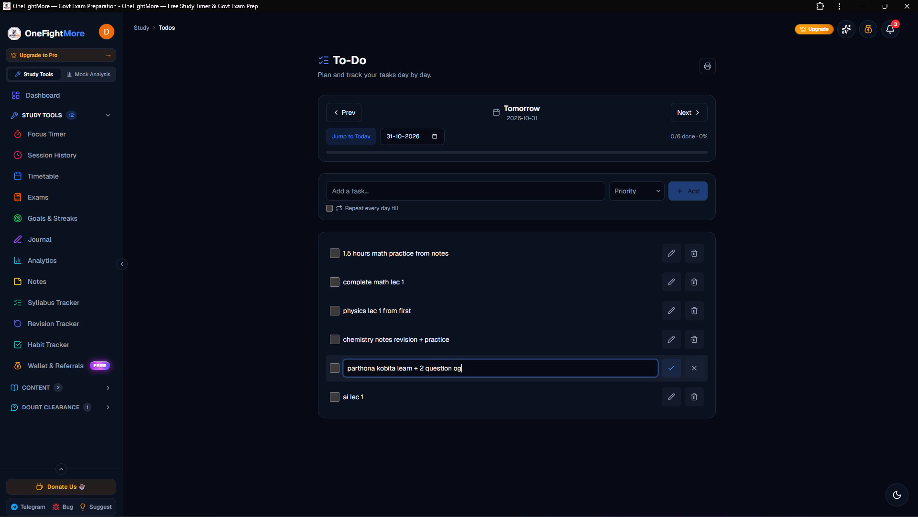
key("BackSpace")
type("f history")
left_click(669, 370)
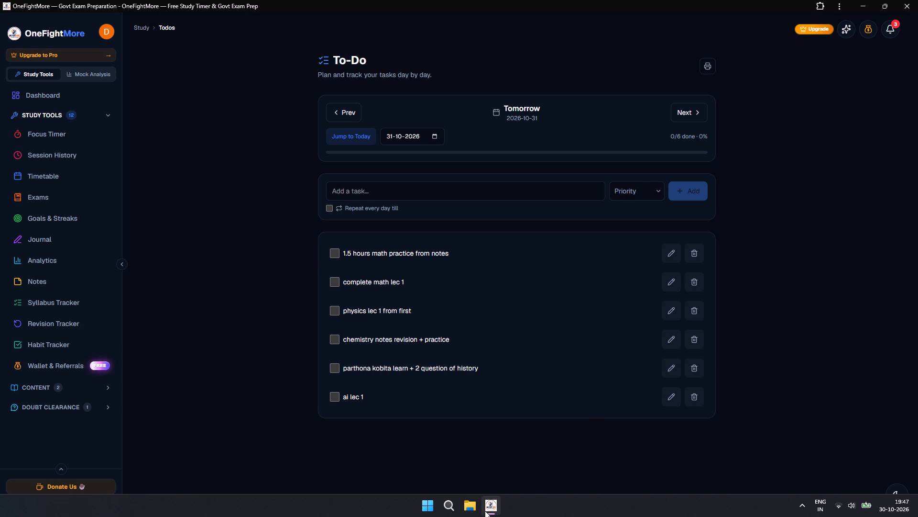
In the weekly timetable, start a new time slot on Saturday and set it to run from 17:30 to 18:30.
left_click(42, 178)
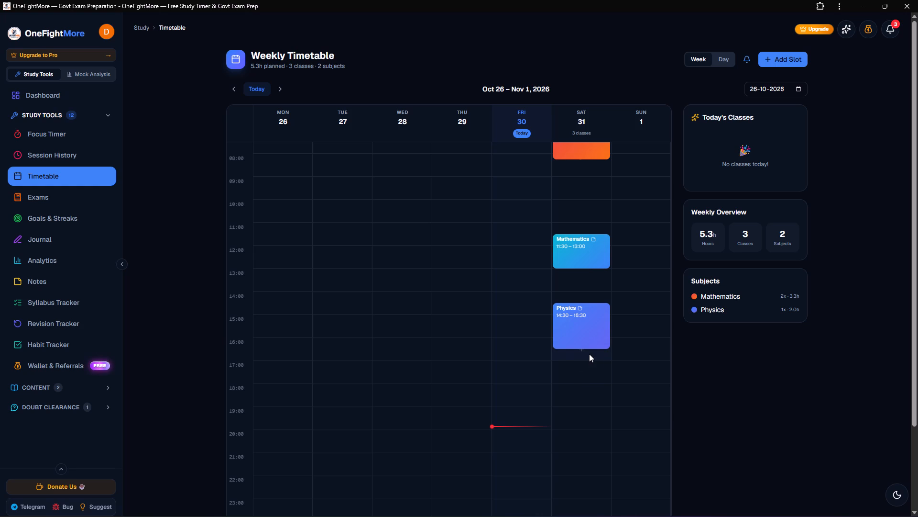
left_click(573, 374)
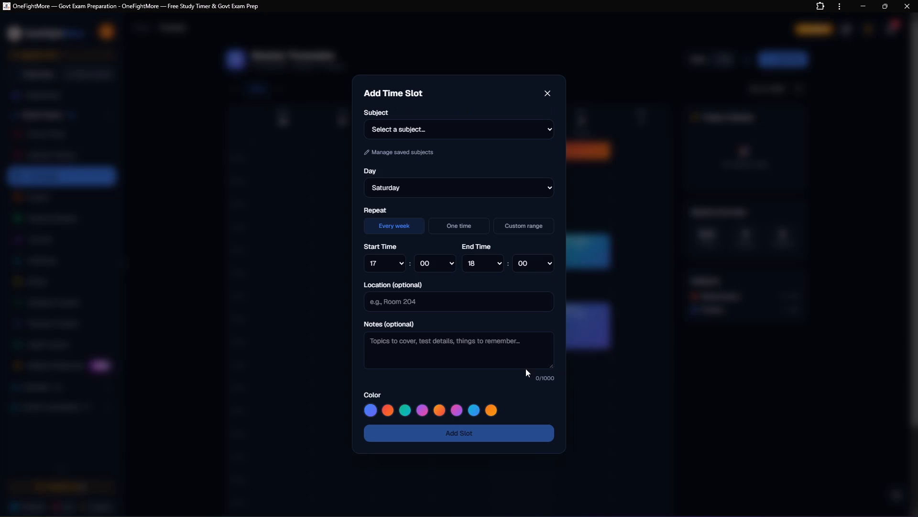
left_click(450, 264)
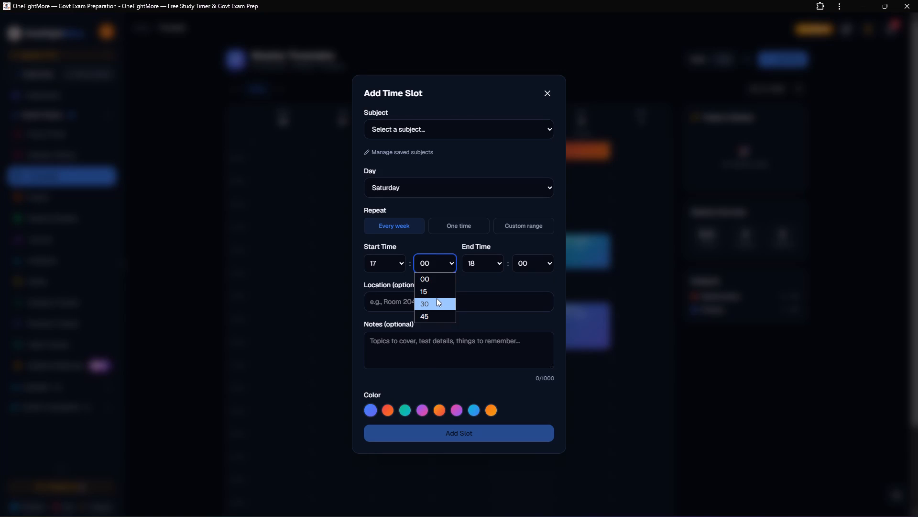
left_click(437, 298)
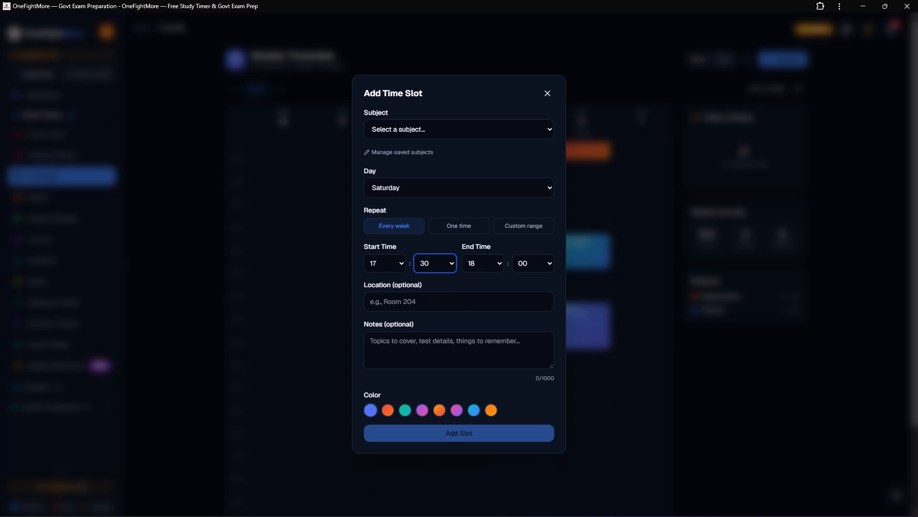
left_click(488, 262)
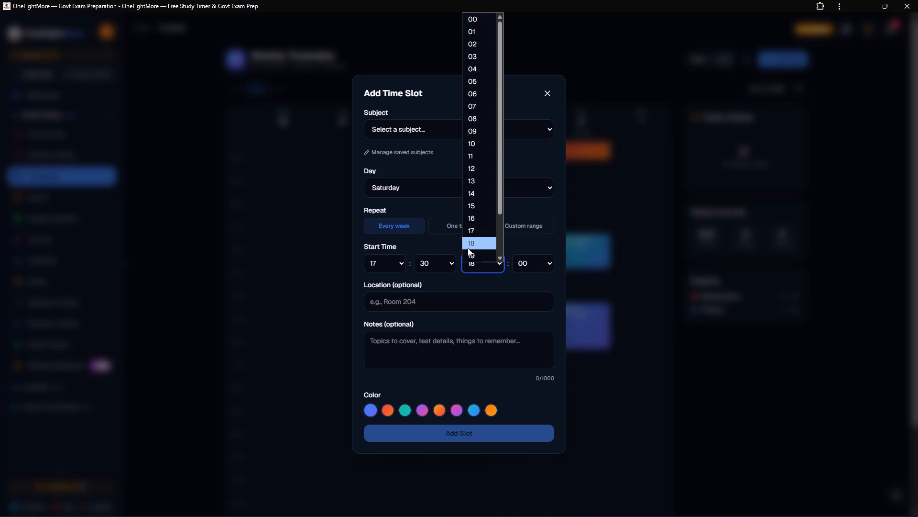
left_click(468, 244)
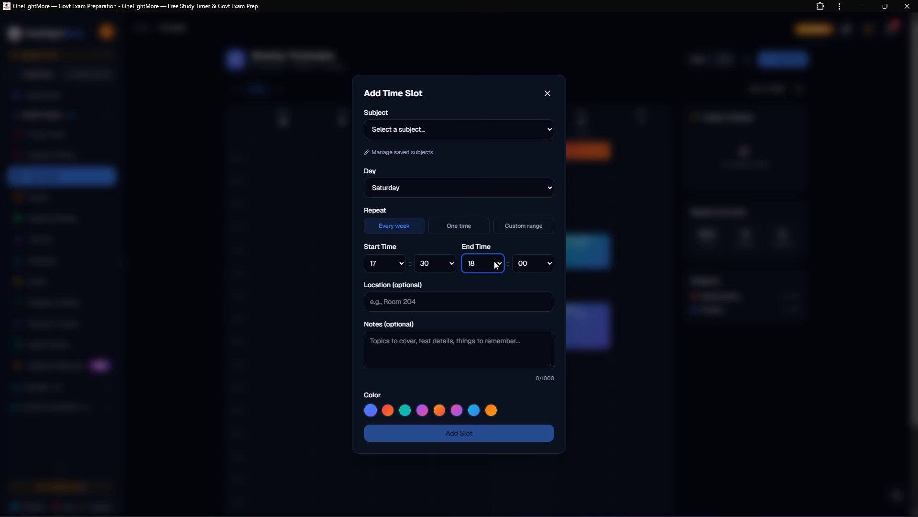
left_click(524, 268)
left_click(535, 303)
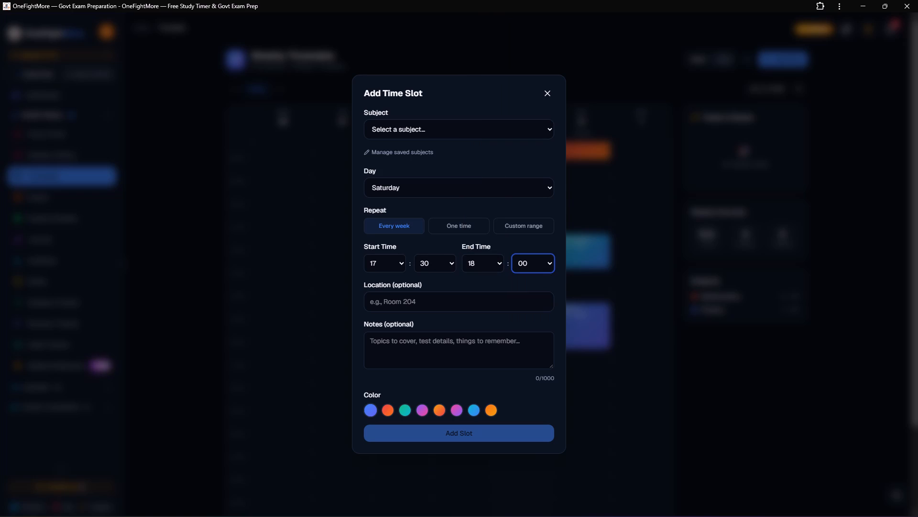
Give the new Saturday slot the note "notes + practice", the subject Chemistry and the red-orange colour, and add it.
left_click(421, 347)
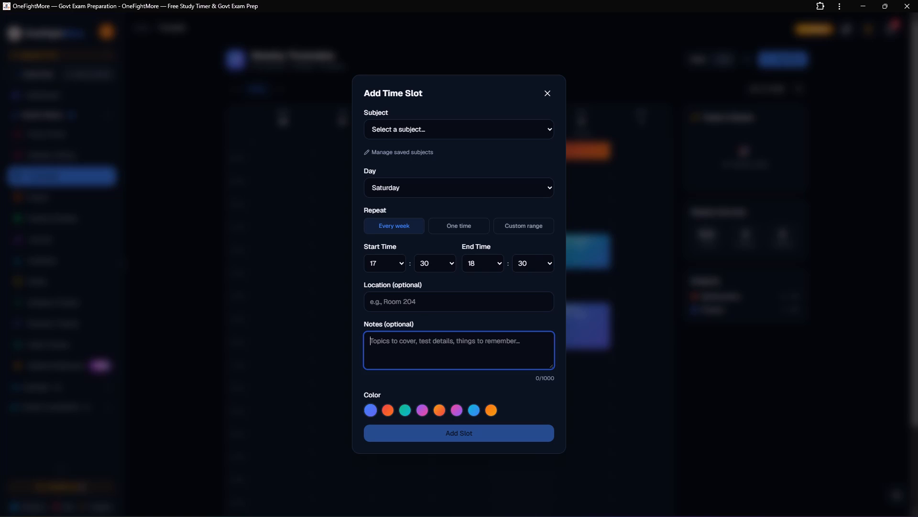
type("ch")
key("BackSpace")
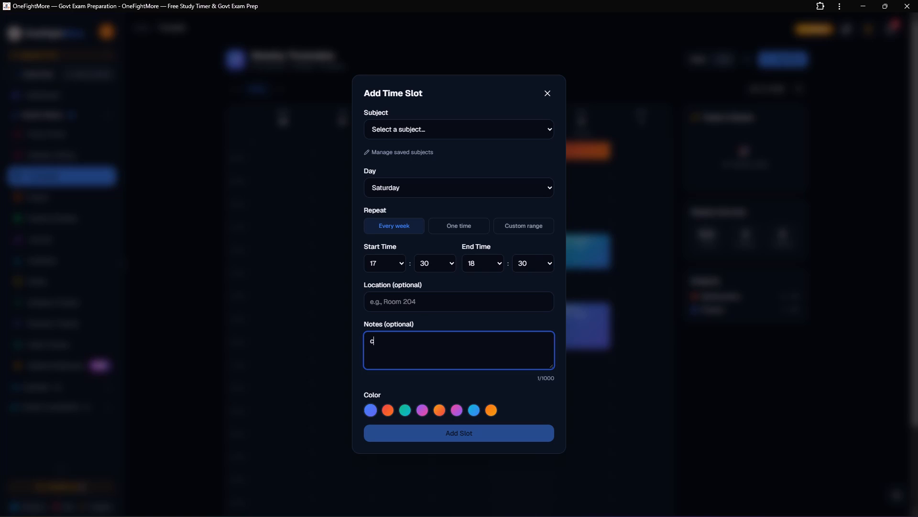
key("BackSpace")
key("BackSpace")
type("no")
type("tes")
key("space")
type("+ practice")
left_click(409, 122)
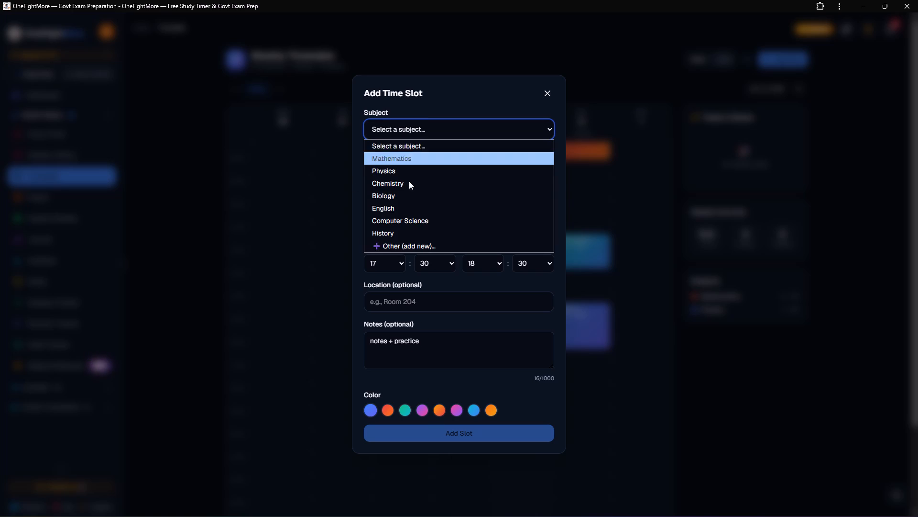
left_click(398, 179)
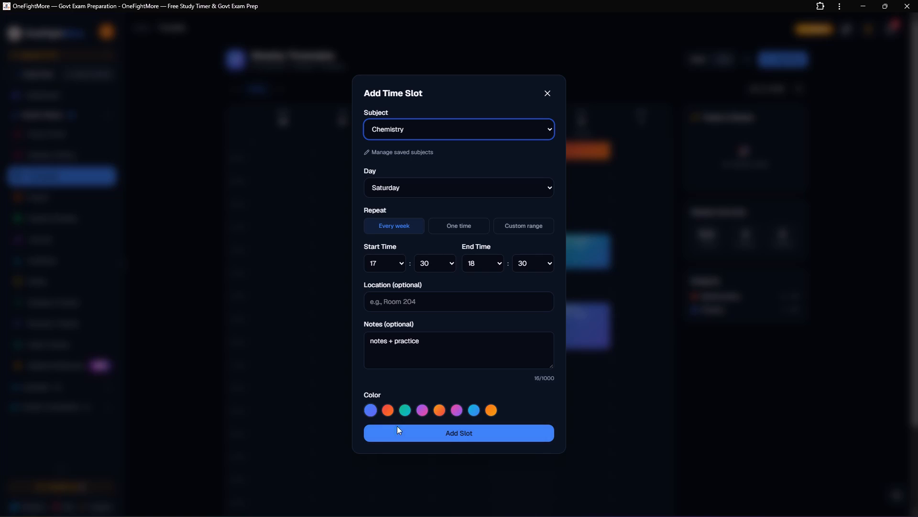
left_click(391, 411)
left_click(443, 434)
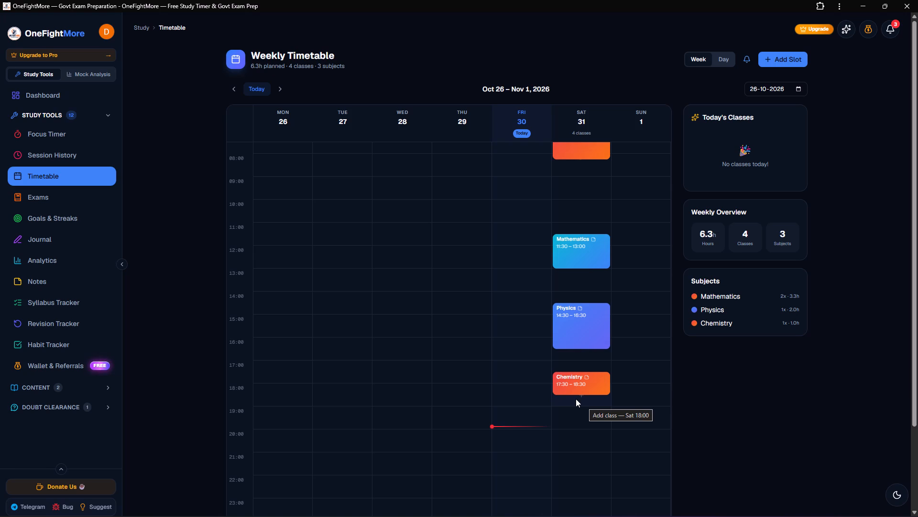
Start another Saturday slot from 19:00 to 20:00 and enter "bengali" as its new subject.
left_click(576, 414)
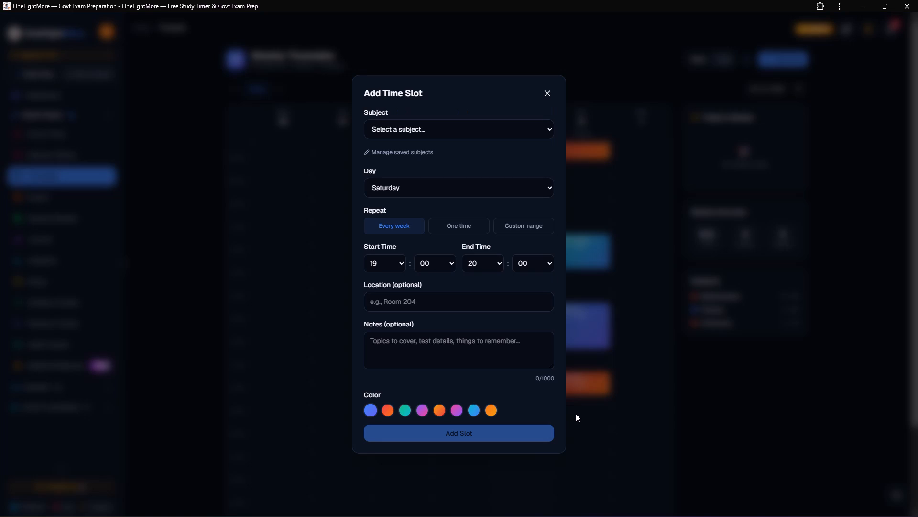
left_click(454, 137)
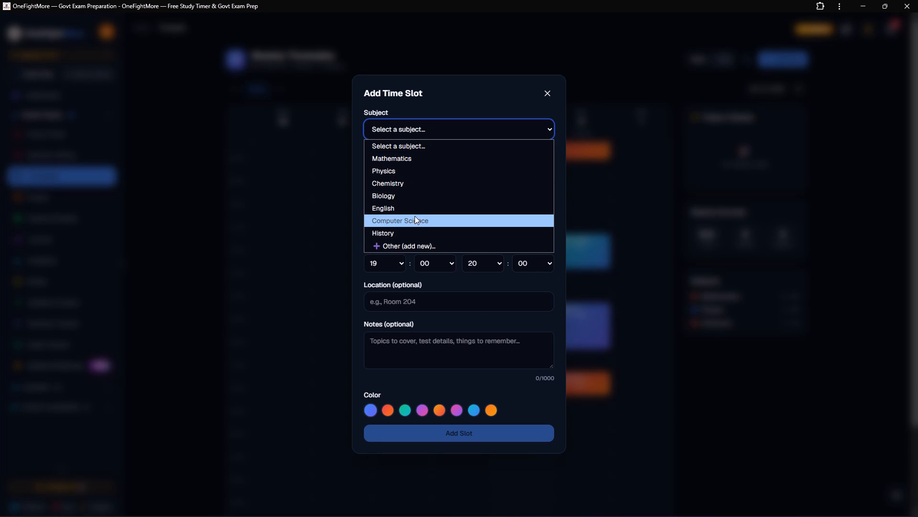
left_click(402, 250)
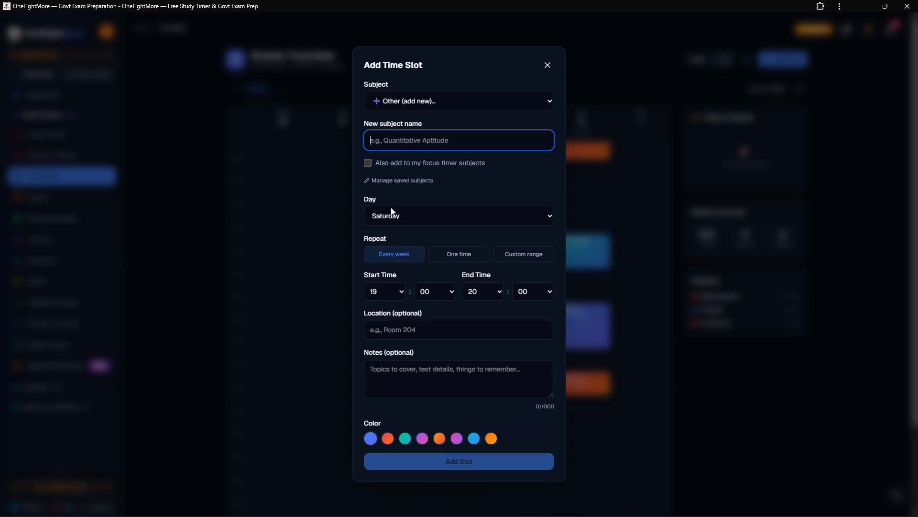
left_click(398, 138)
type("bengali")
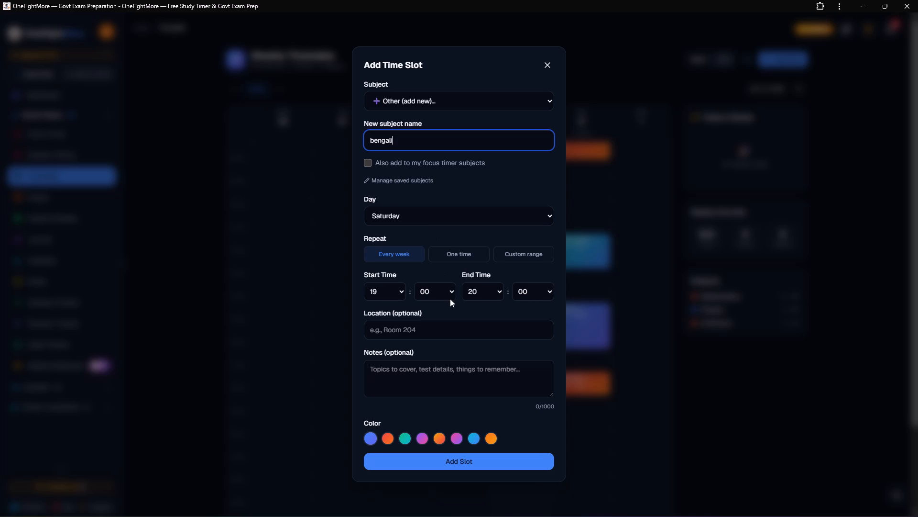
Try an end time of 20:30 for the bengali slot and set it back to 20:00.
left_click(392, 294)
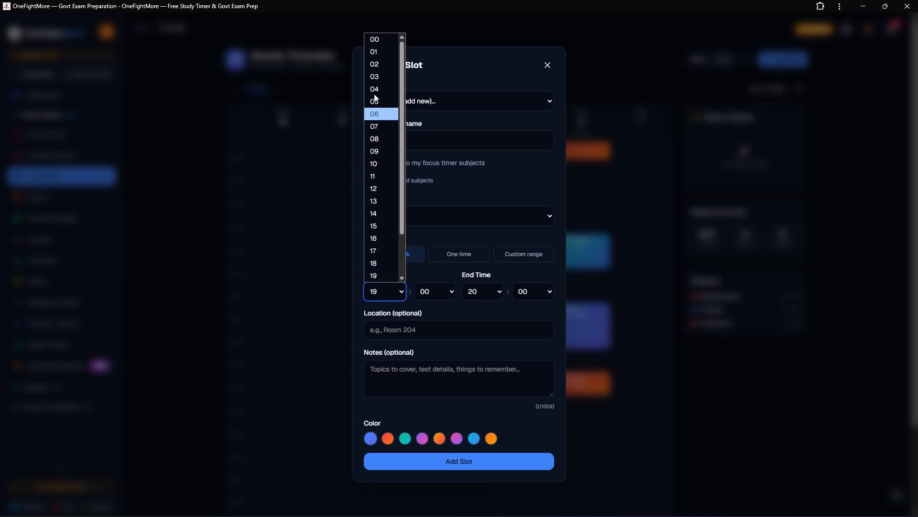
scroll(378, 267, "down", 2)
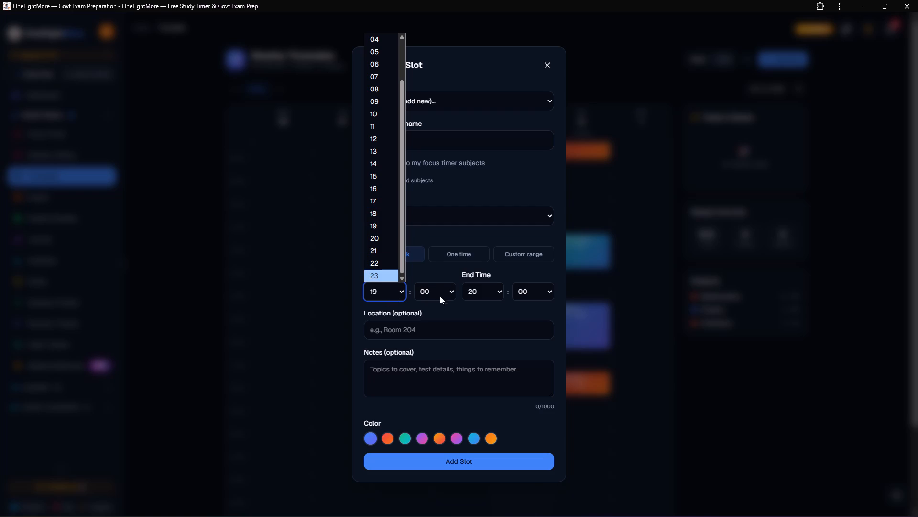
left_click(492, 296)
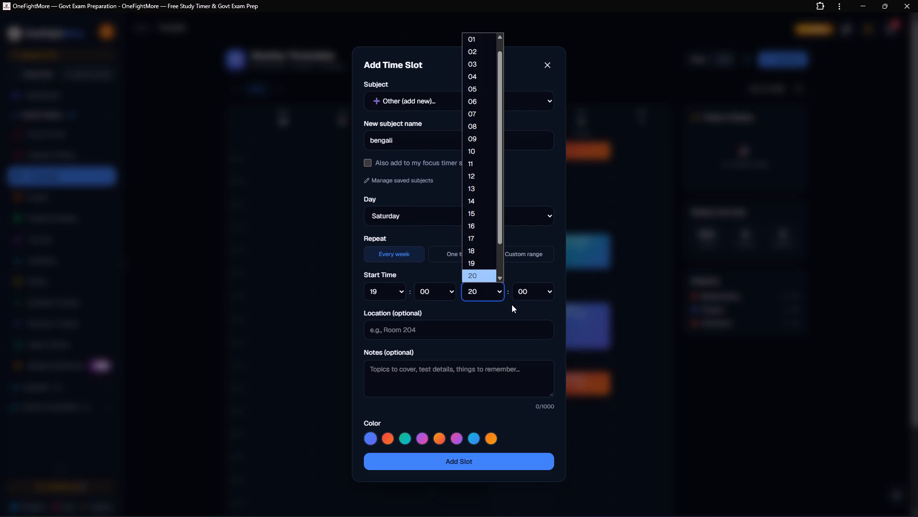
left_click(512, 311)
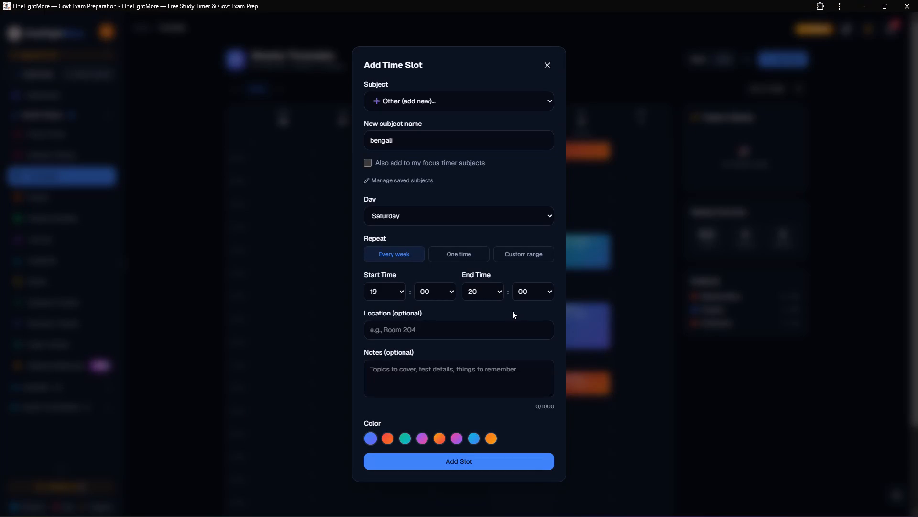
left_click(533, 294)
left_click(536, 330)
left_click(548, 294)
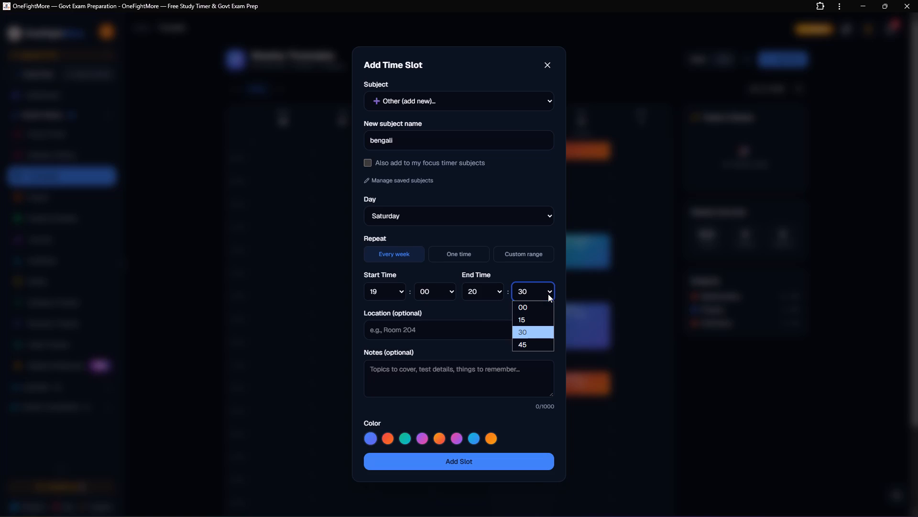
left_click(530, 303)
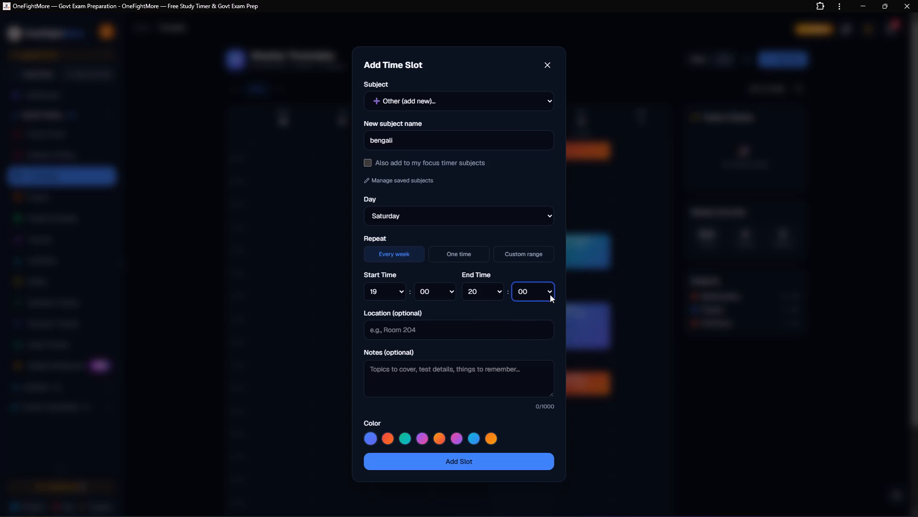
Give the bengali slot the first purple-pink colour and the note "kobita", and add it.
left_click(418, 442)
left_click(422, 437)
left_click(428, 373)
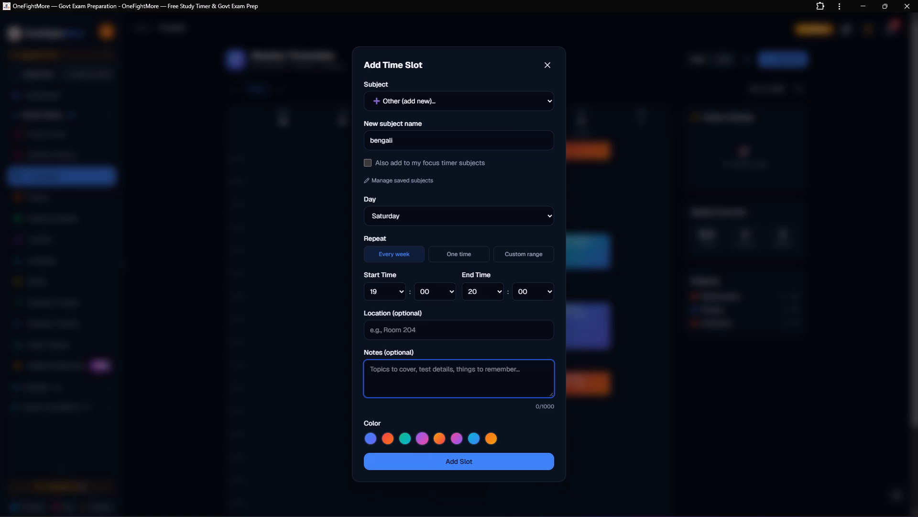
type("kobita")
key("space")
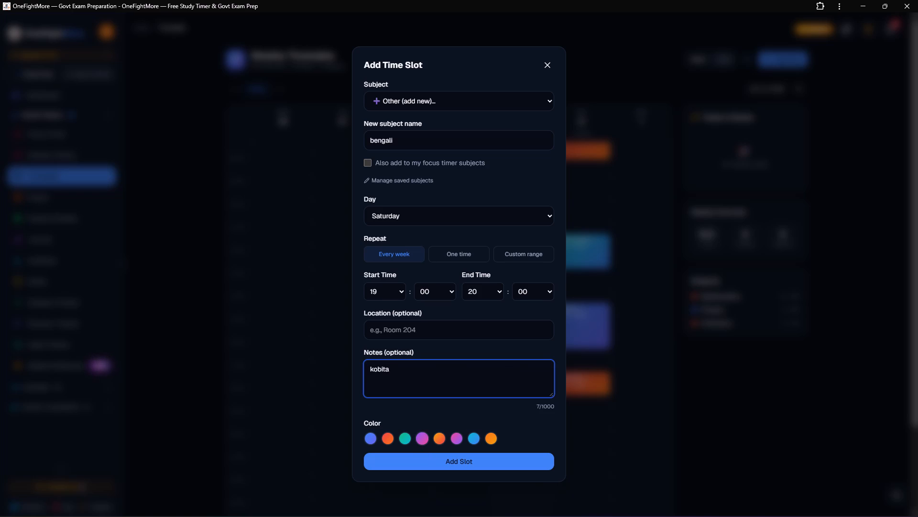
left_click(480, 461)
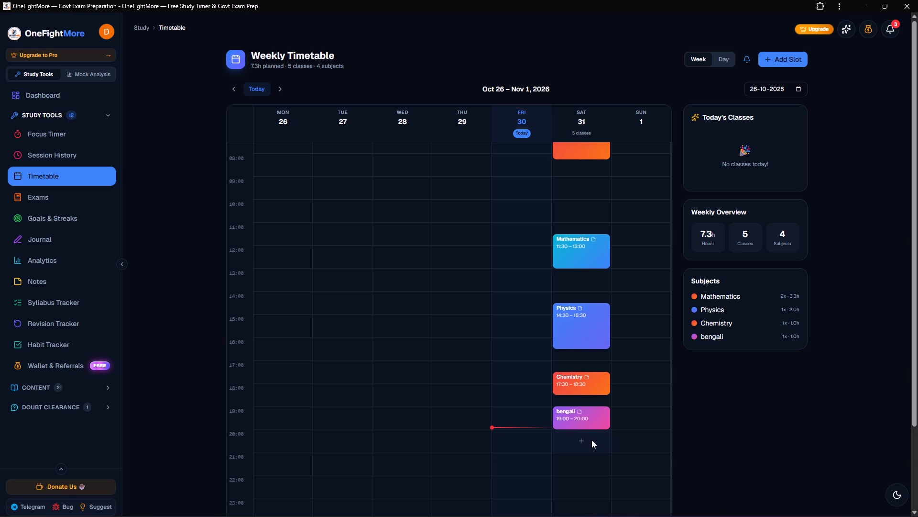
Add a weekly Saturday slot from 20:00 to 21:00 with the new subject "ai" and the orange-red gradient colour.
scroll(588, 444, "up", 10)
scroll(588, 444, "down", 2)
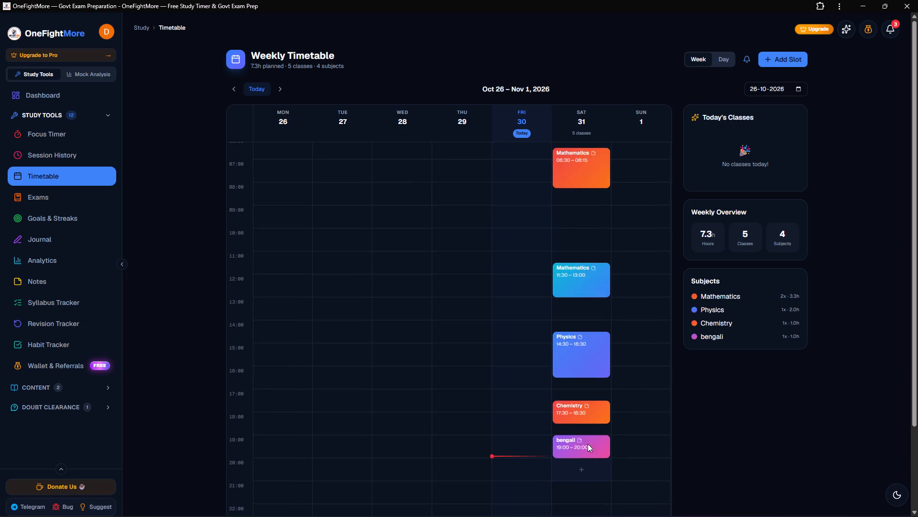
scroll(588, 444, "down", 8)
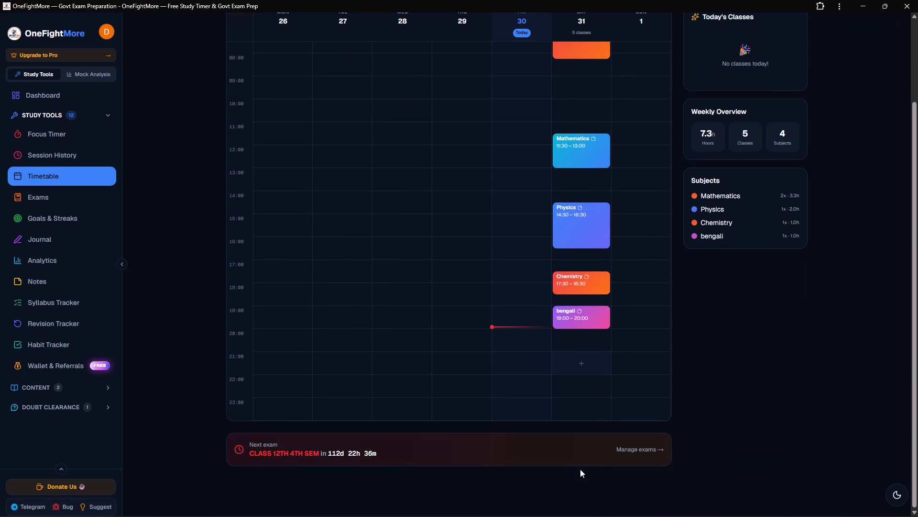
scroll(580, 469, "up", 1)
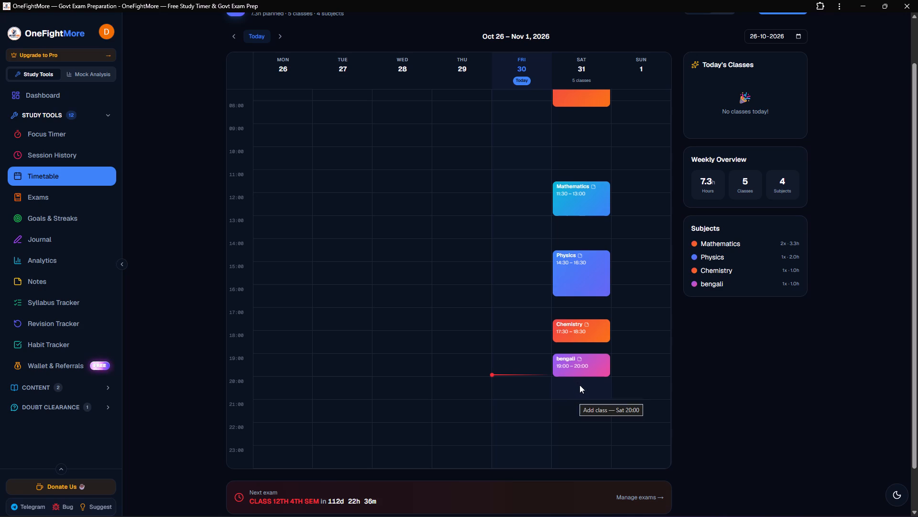
left_click(581, 387)
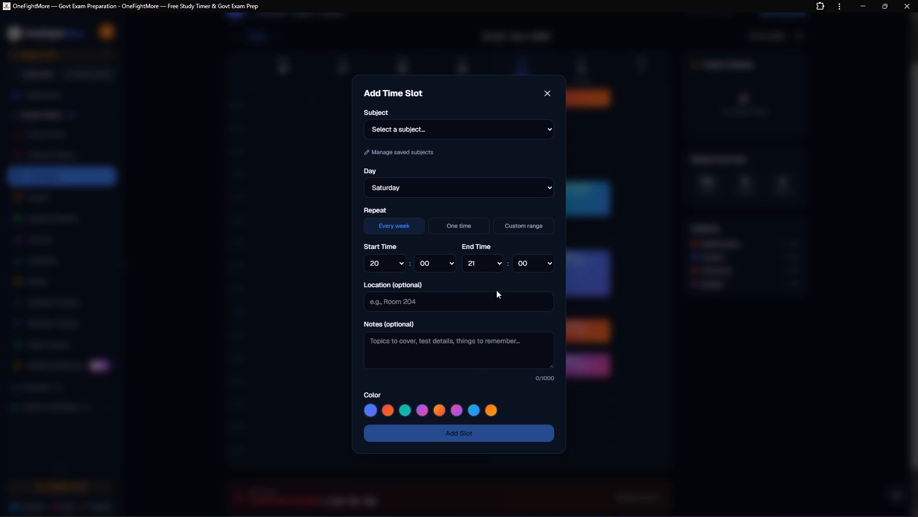
left_click(417, 131)
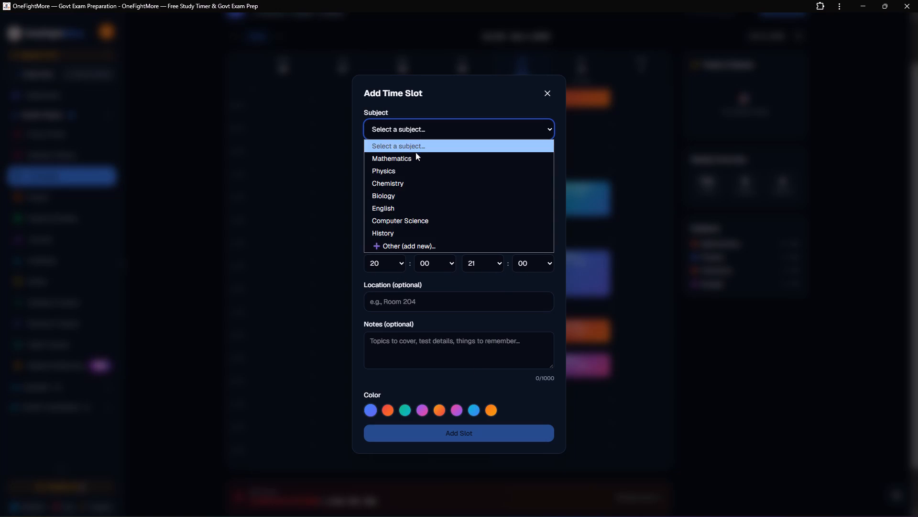
left_click(410, 247)
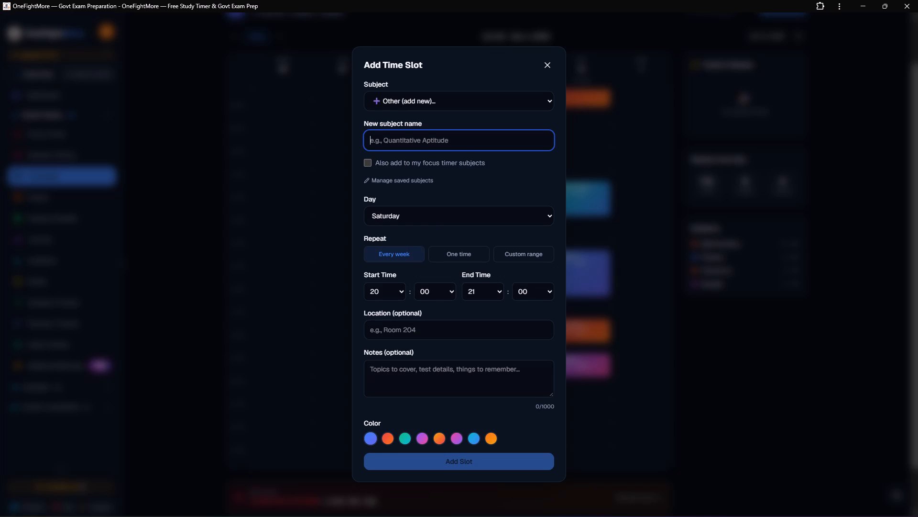
type("ai")
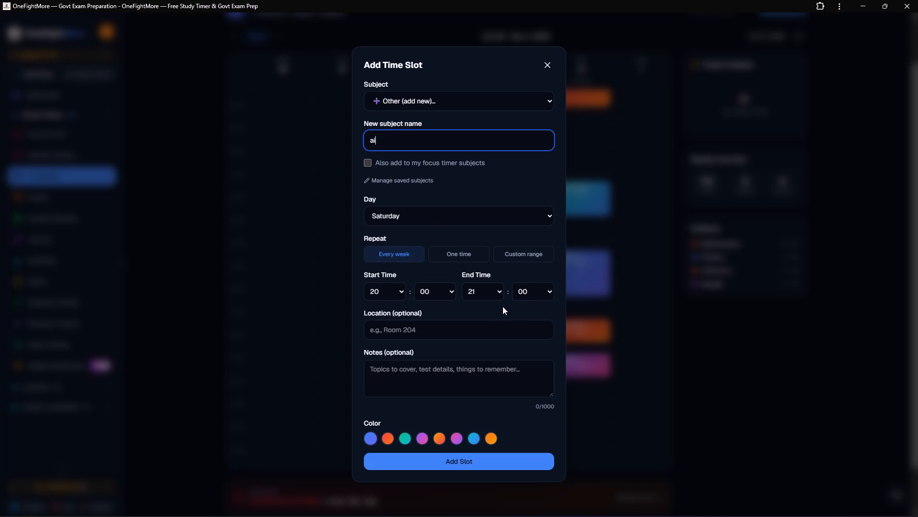
left_click(438, 438)
left_click(442, 464)
left_click(442, 464)
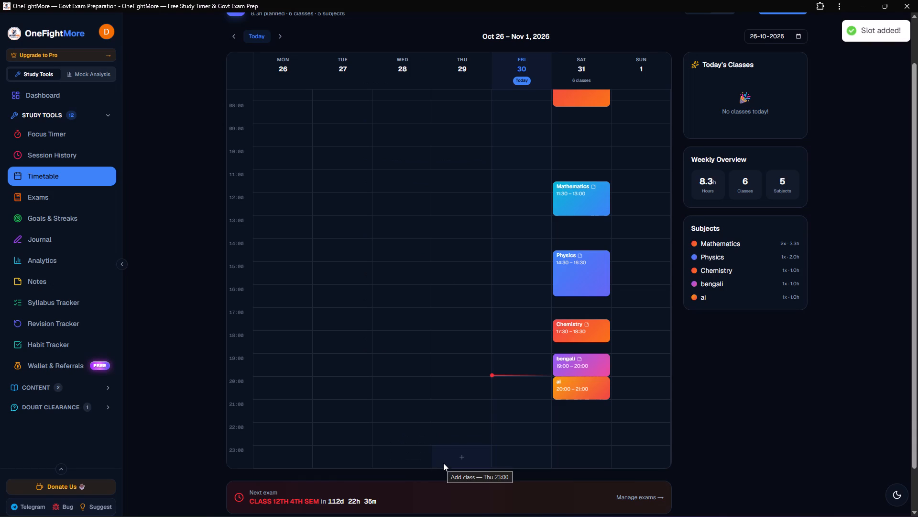
Start a Saturday slot from 21:00 to 22:00 with the note "dinner , planning of next days".
left_click(567, 413)
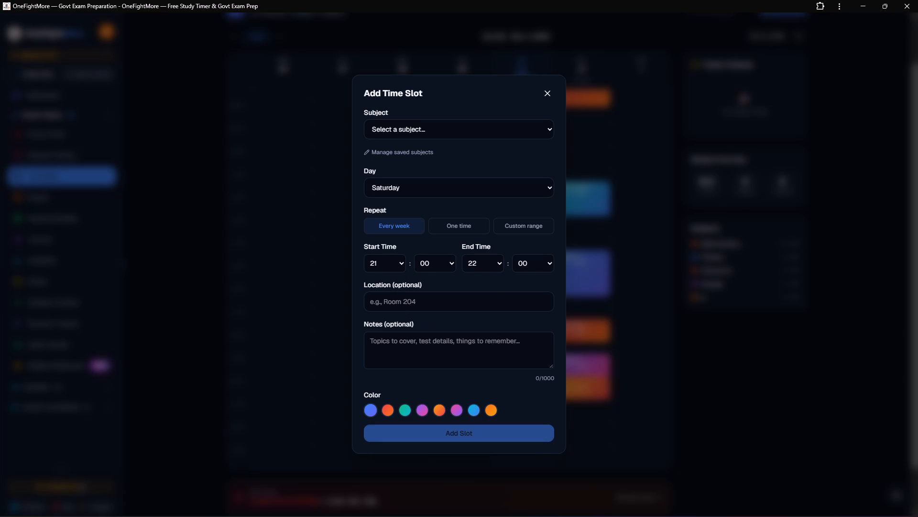
left_click(422, 345)
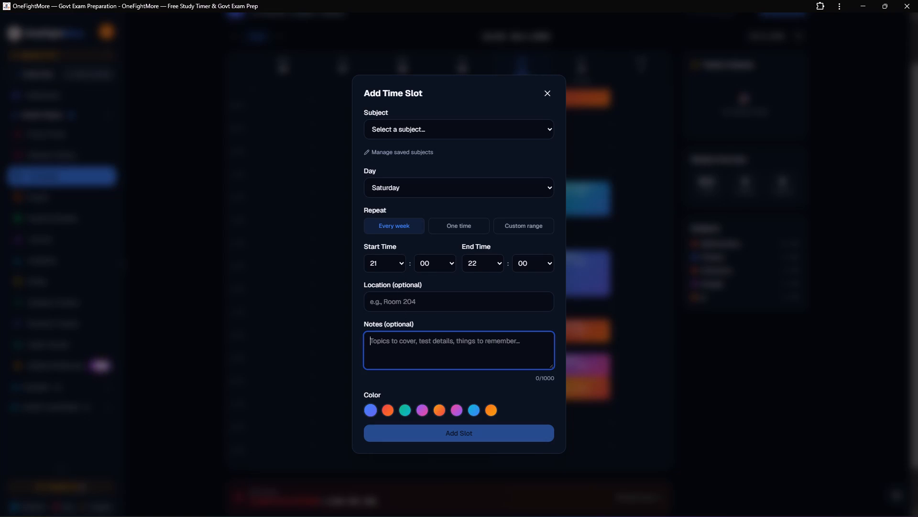
type("eat")
key("BackSpace")
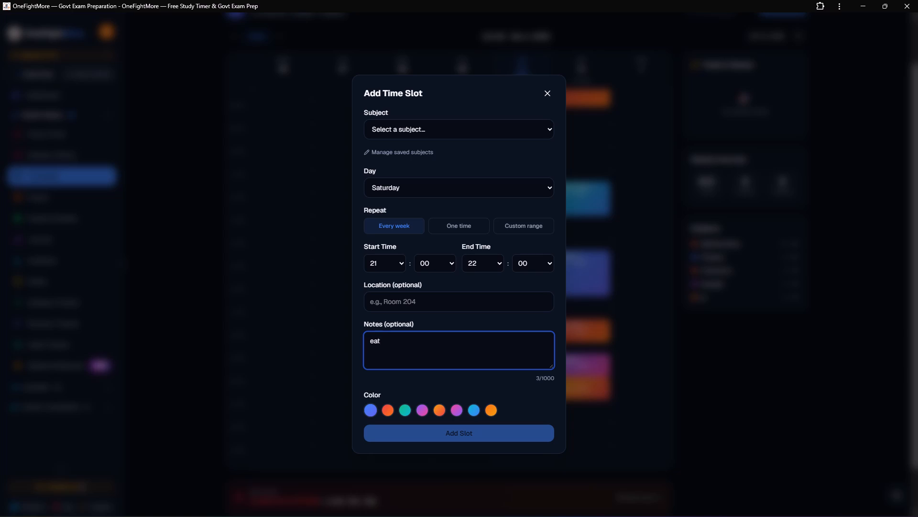
key("BackSpace")
key("BackSpace")
key("BackSpace")
type("dinner")
key("space")
type(", planning")
key("space")
key("o")
type("f nex")
type("t days")
Give the 21:00 slot the new subject "planning" and add it to the timetable.
left_click(426, 131)
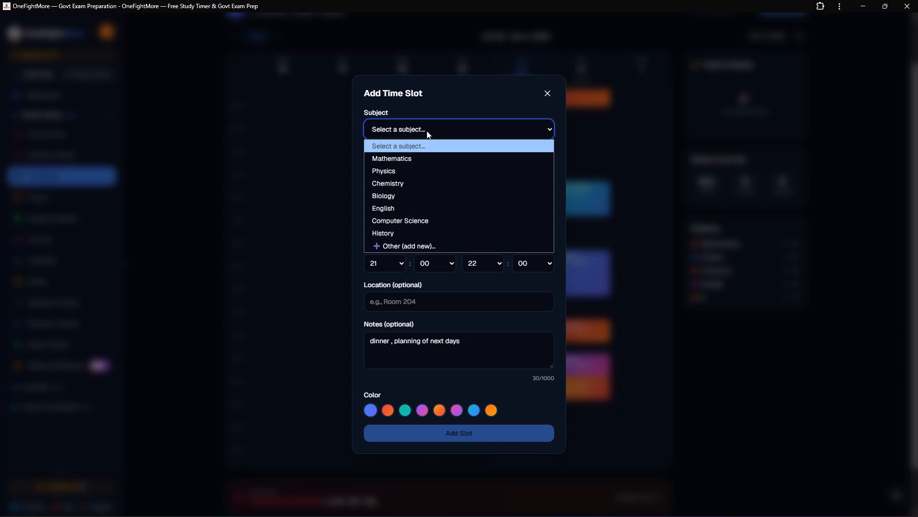
left_click(402, 247)
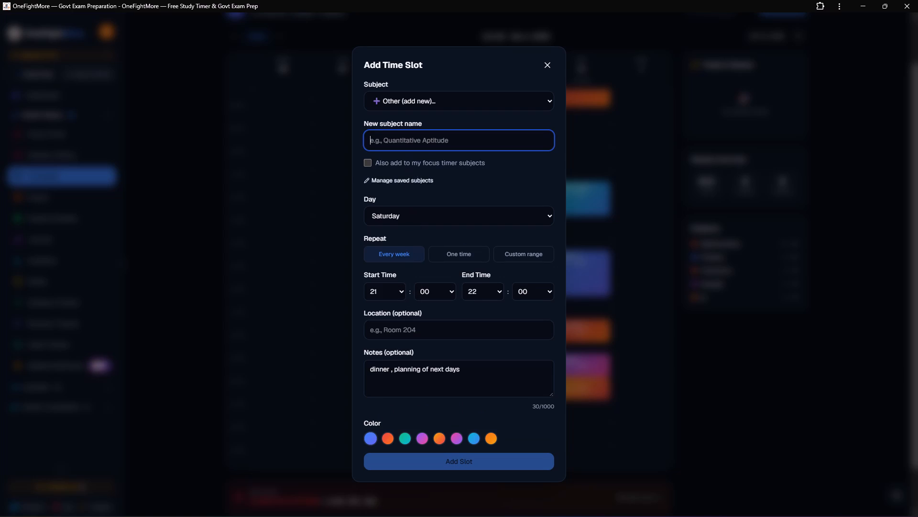
left_click(409, 143)
type("planning")
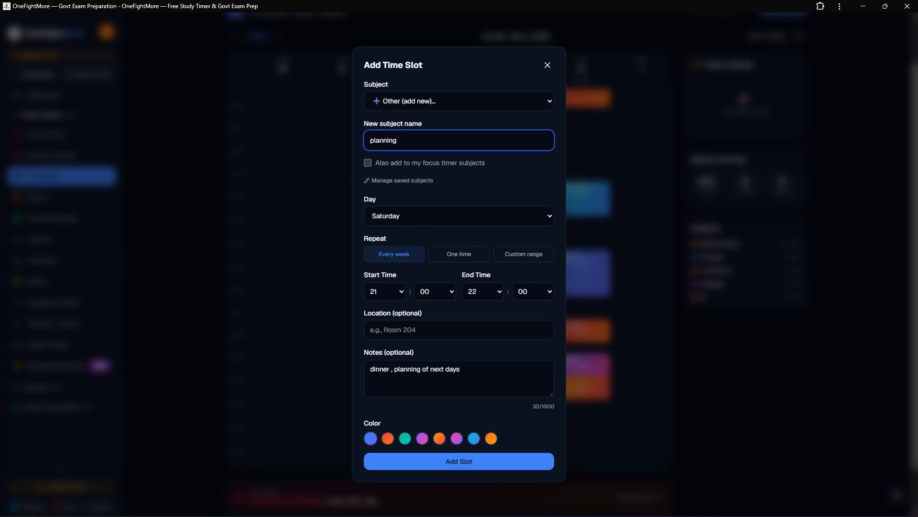
left_click(469, 467)
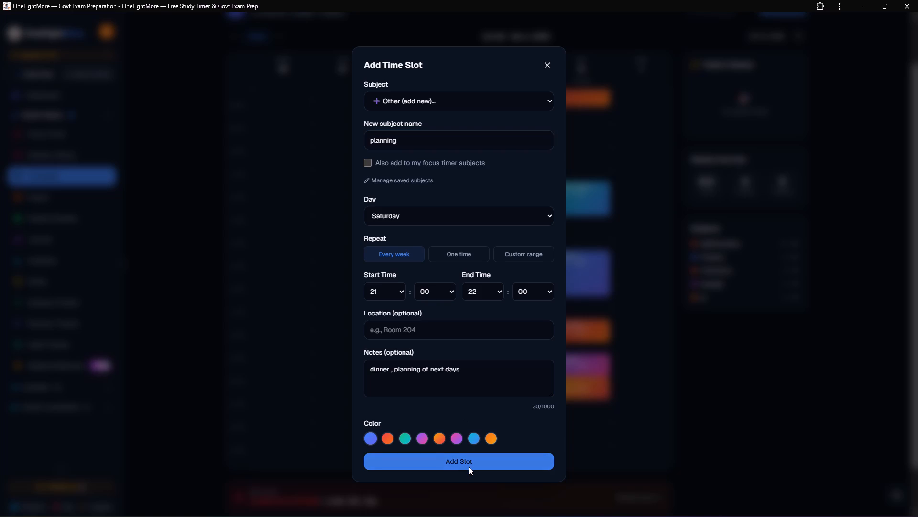
Review Saturday's slots from morning to night in the weekly timetable.
scroll(413, 370, "up", 1)
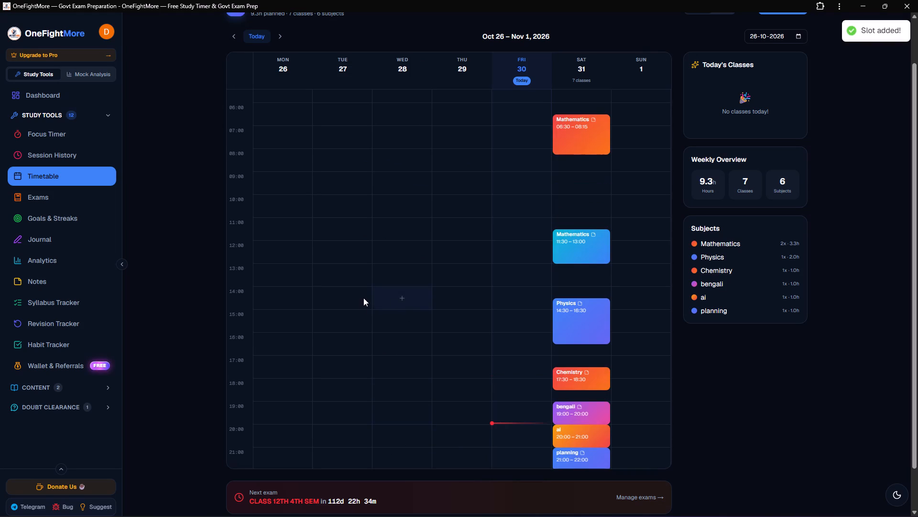
scroll(363, 329, "down", 3)
scroll(363, 323, "up", 15)
scroll(361, 321, "down", 12)
scroll(363, 323, "up", 2)
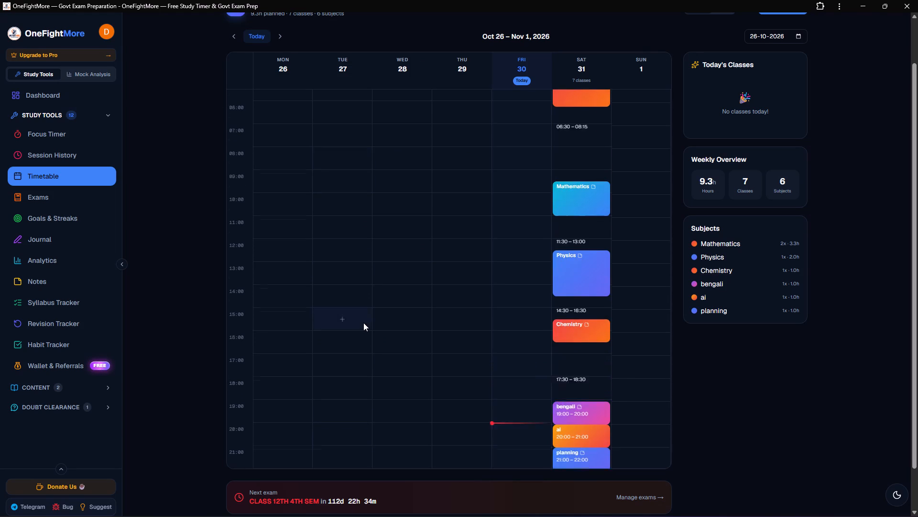
scroll(363, 323, "up", 18)
scroll(360, 324, "down", 8)
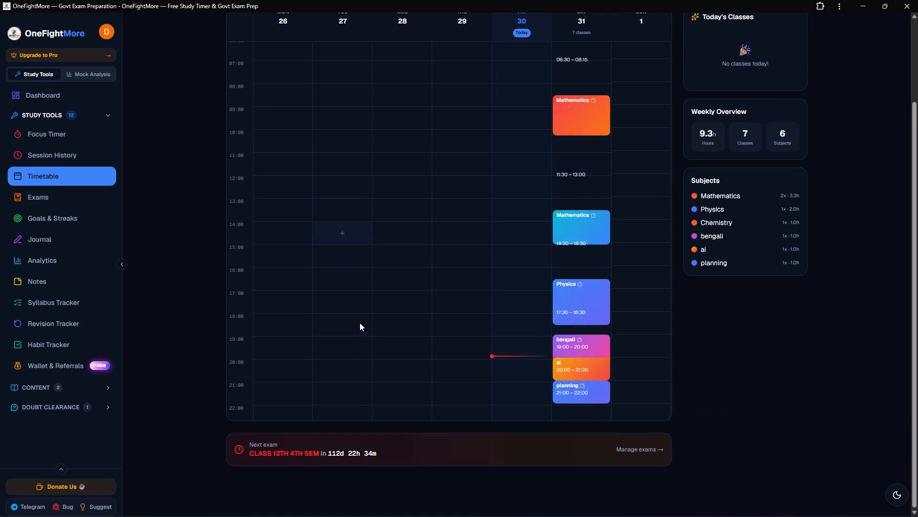
scroll(360, 323, "down", 4)
scroll(360, 322, "up", 12)
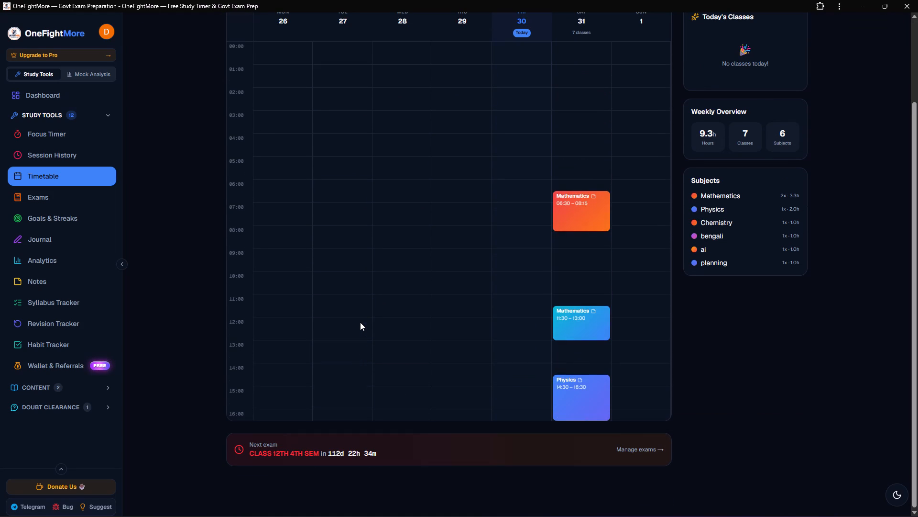
scroll(360, 322, "down", 10)
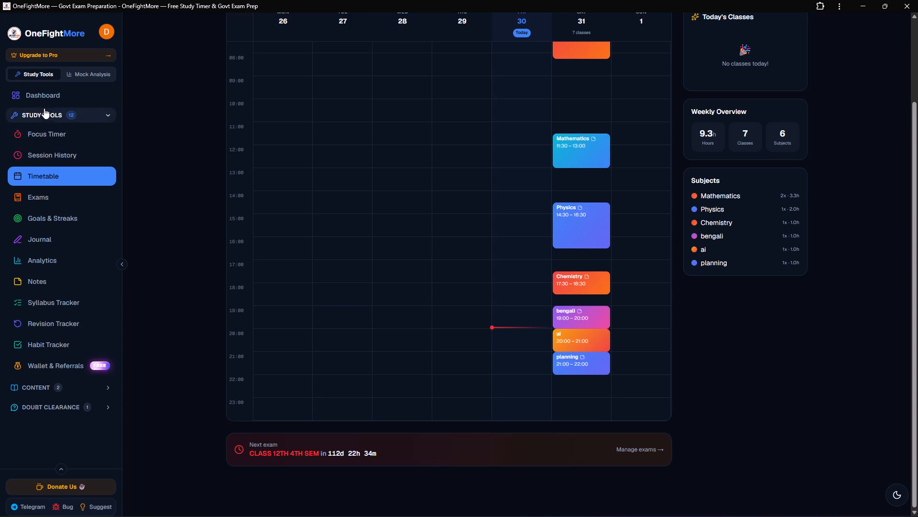
Open the full To-Do list from the dashboard and show the tasks for 31-10-2026.
left_click(58, 102)
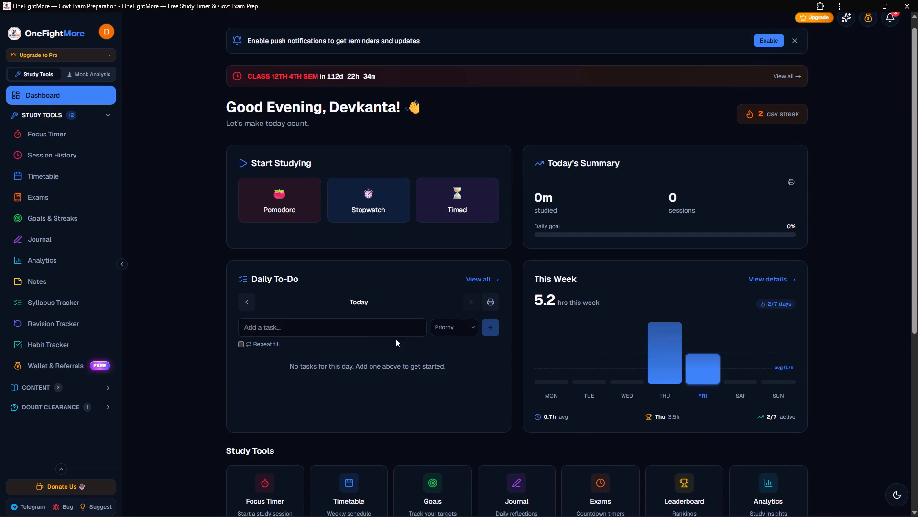
left_click(485, 281)
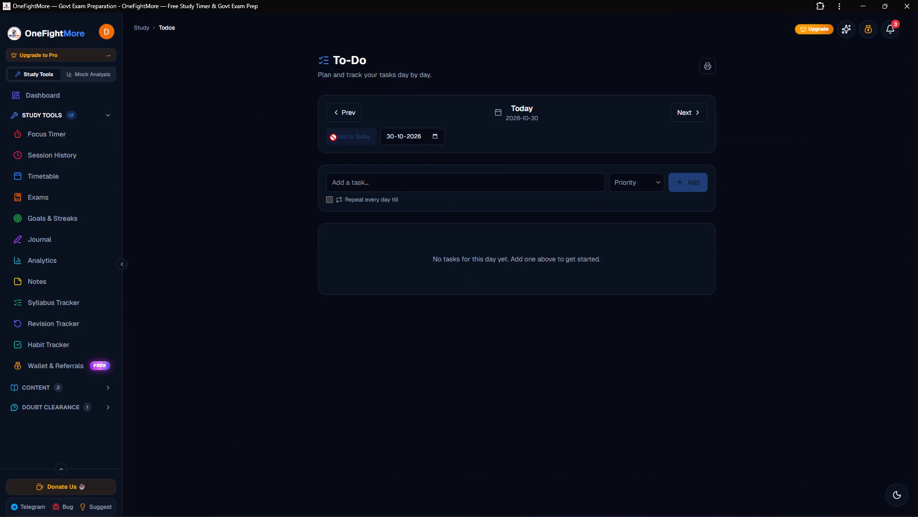
left_click(417, 135)
double_click(437, 138)
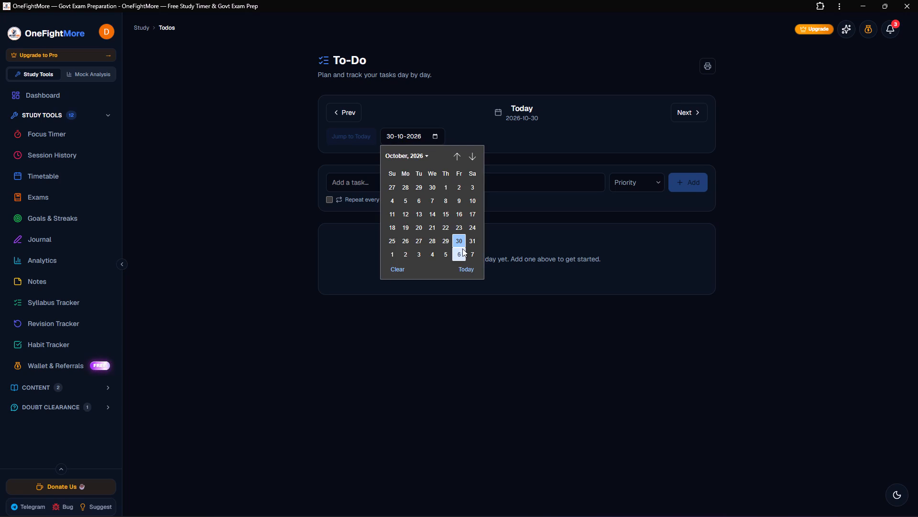
left_click(474, 241)
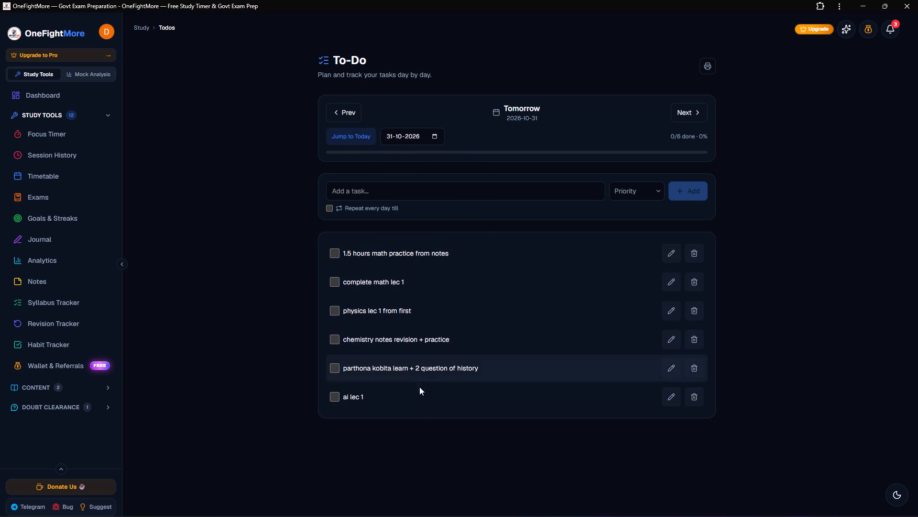
Shorten the parthona kobita task to "parthona kobita learn" by removing the history questions, and save it.
left_click(468, 367)
left_click(674, 369)
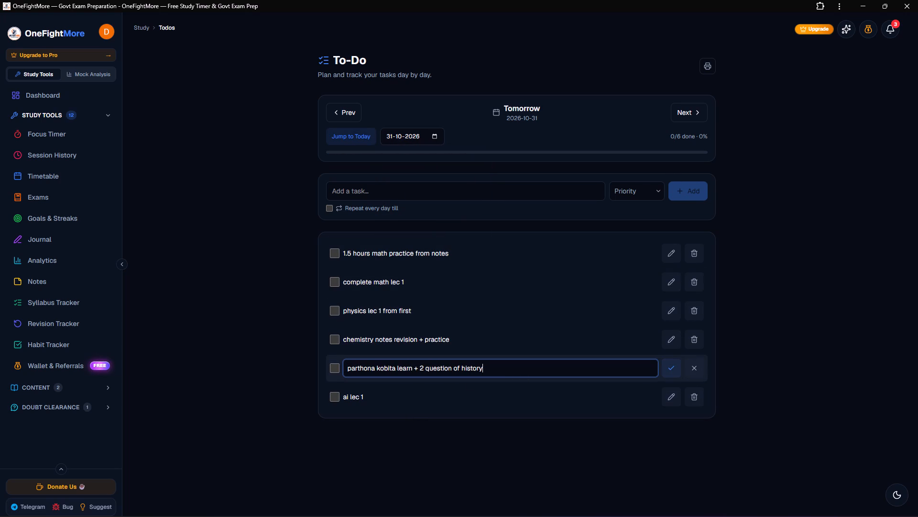
key("BackSpace")
key("BackSpace")
key("BackSpace")
key("BackSpace")
key("BackSpace")
key("BackSpace")
key("BackSpace")
key("BackSpace")
key("BackSpace")
key("BackSpace")
key("BackSpace")
key("BackSpace")
key("BackSpace")
key("BackSpace")
key("BackSpace")
key("BackSpace")
key("BackSpace")
key("BackSpace")
key("BackSpace")
key("BackSpace")
key("BackSpace")
key("BackSpace")
key("BackSpace")
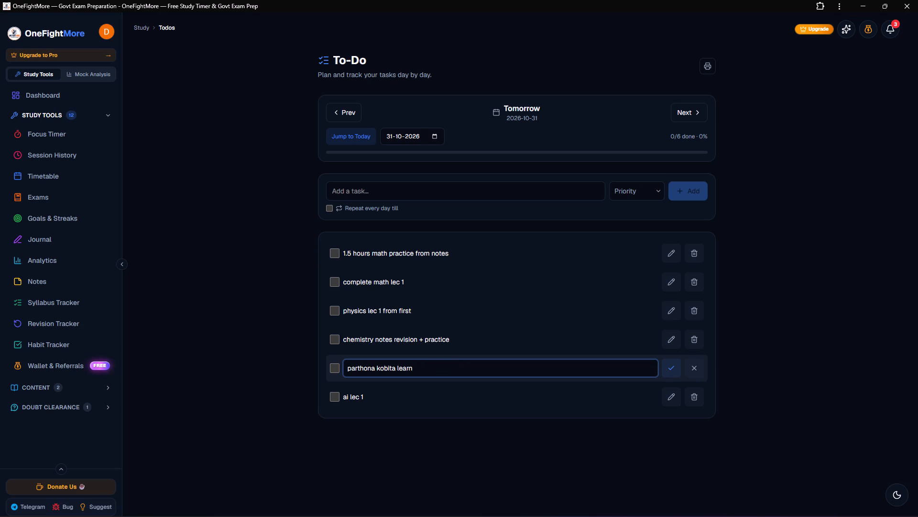
left_click(668, 364)
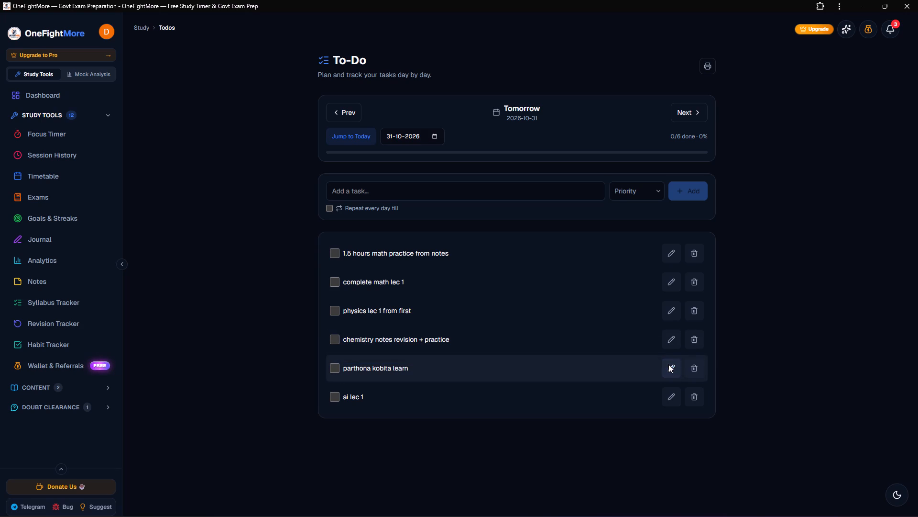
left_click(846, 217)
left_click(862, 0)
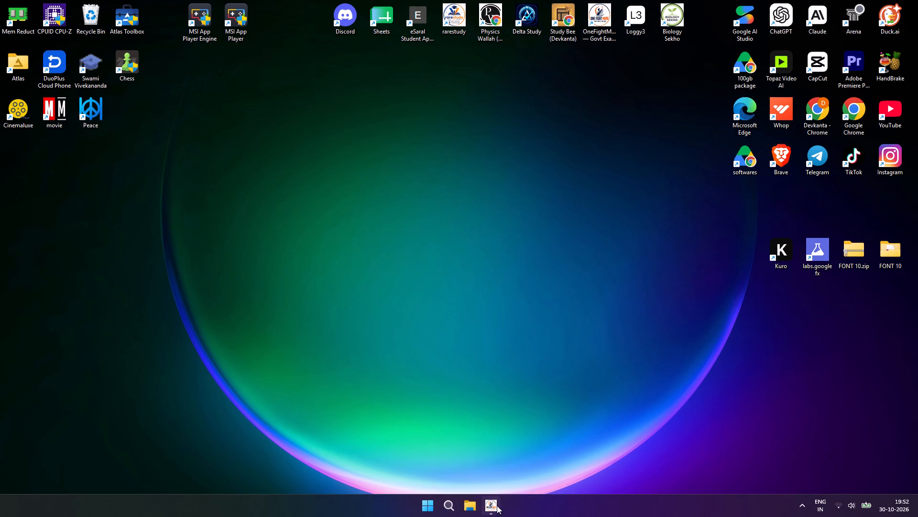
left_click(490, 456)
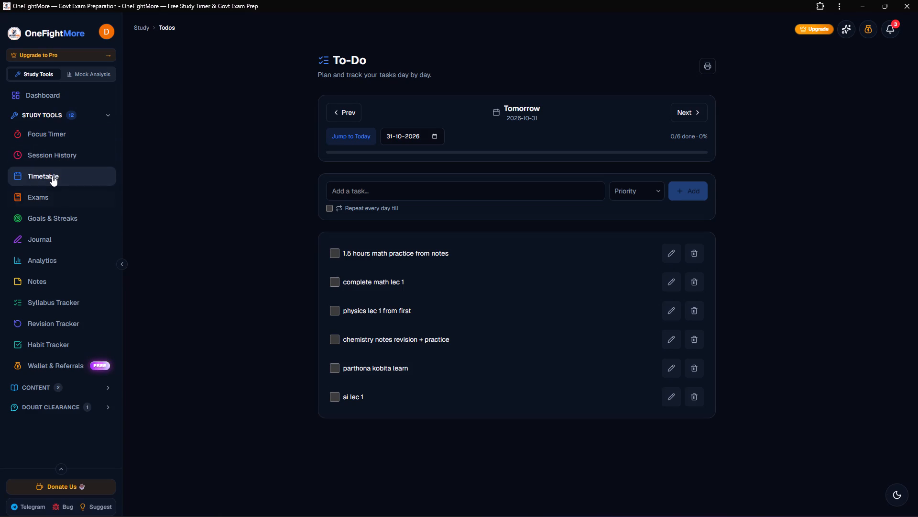
Review Saturday's study slots in the weekly timetable, starting from the early-morning Mathematics slot.
left_click(52, 175)
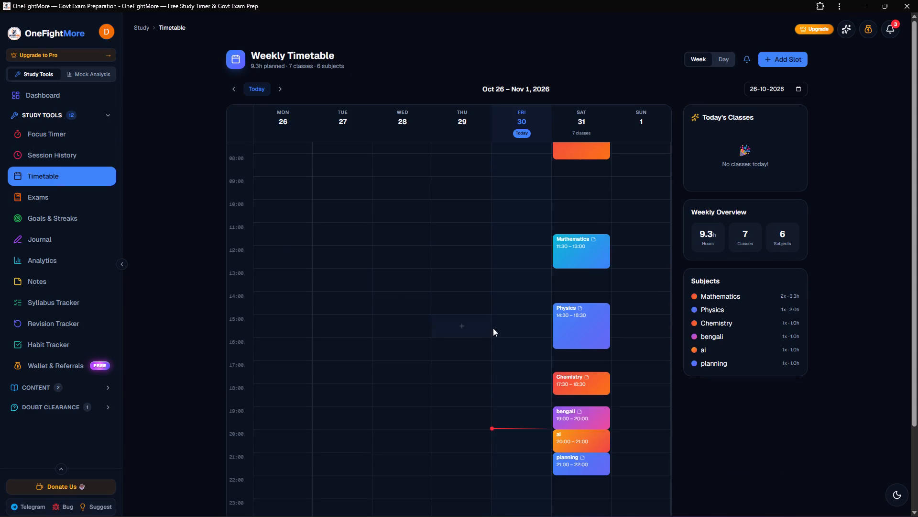
scroll(539, 329, "up", 9)
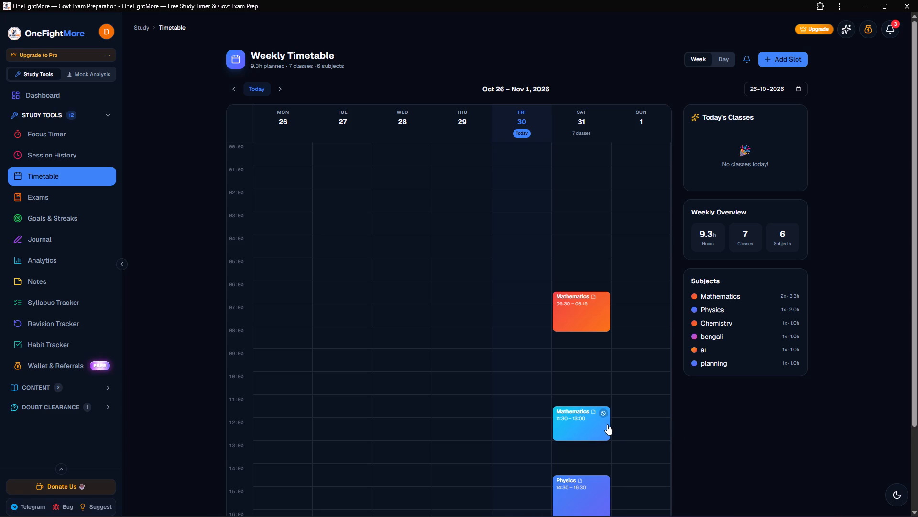
scroll(611, 425, "down", 1)
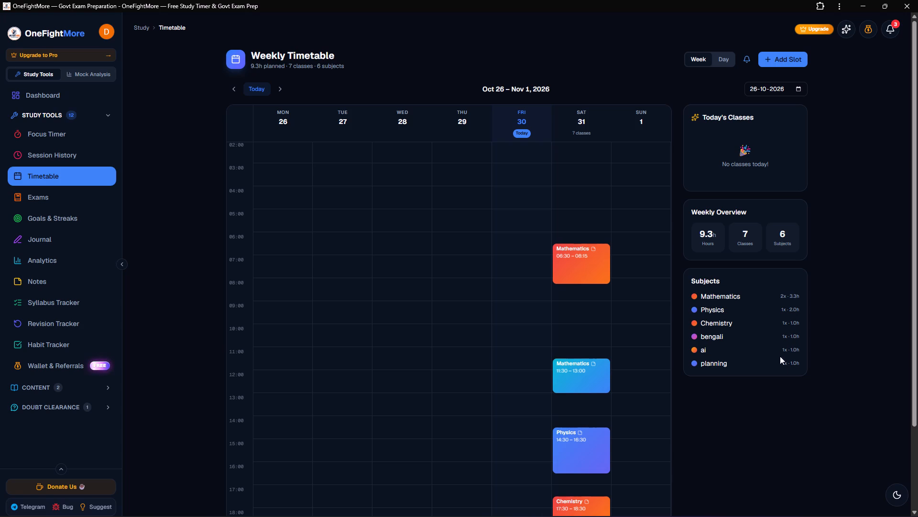
In the October habit tracker, rename the "8+ hours study" habit to "7-8 hours study" and save it.
left_click(42, 340)
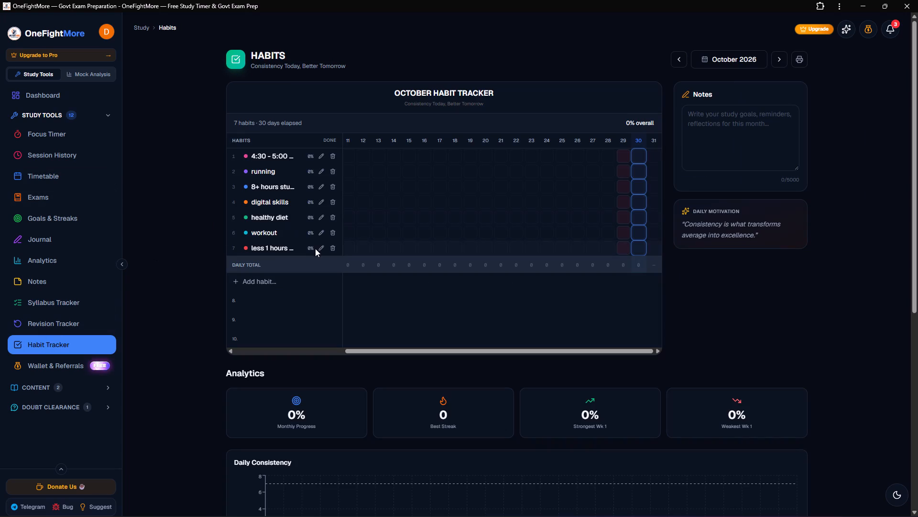
left_click(318, 188)
left_click(377, 240)
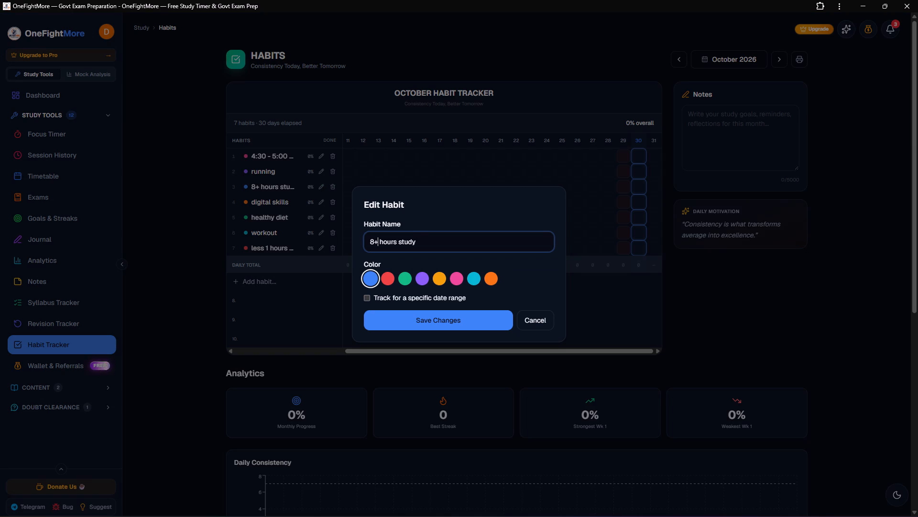
key("BackSpace")
key("shift+underscore")
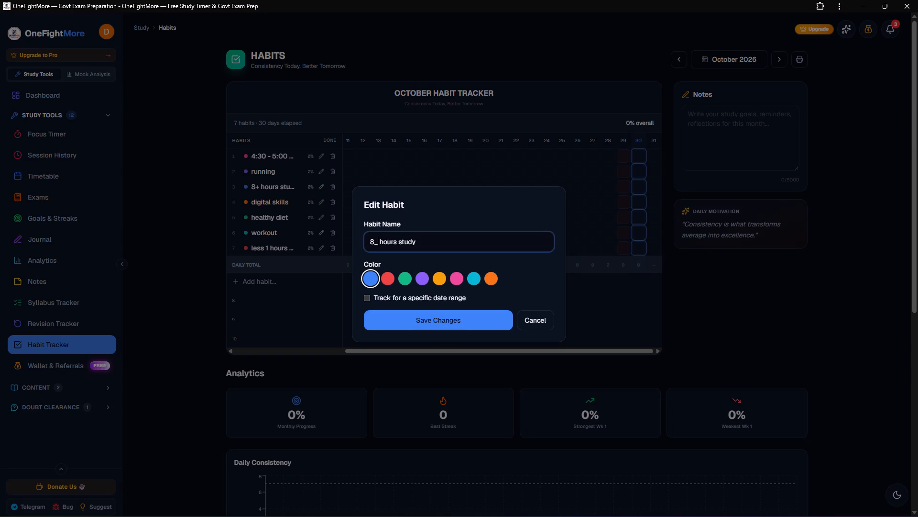
key("8")
key("BackSpace")
key("BackSpace")
key("BackSpace")
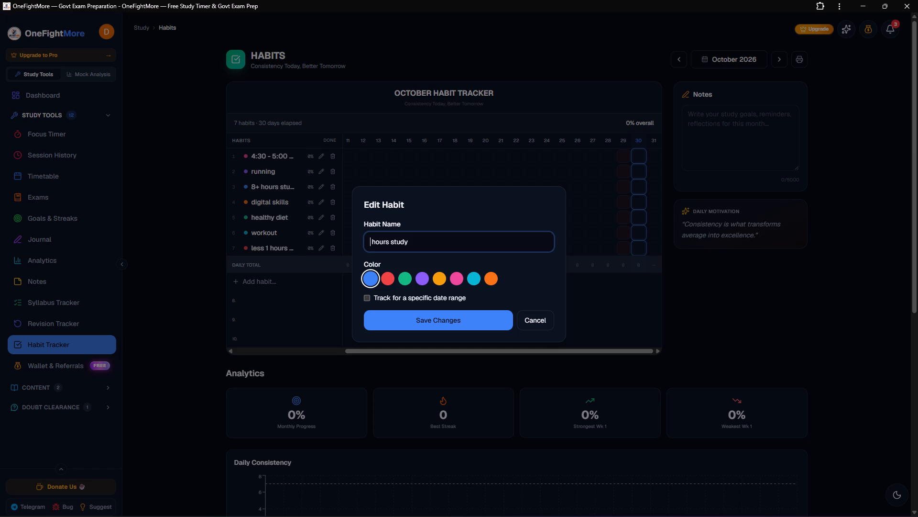
key("7")
key("shift+underscore")
key("8")
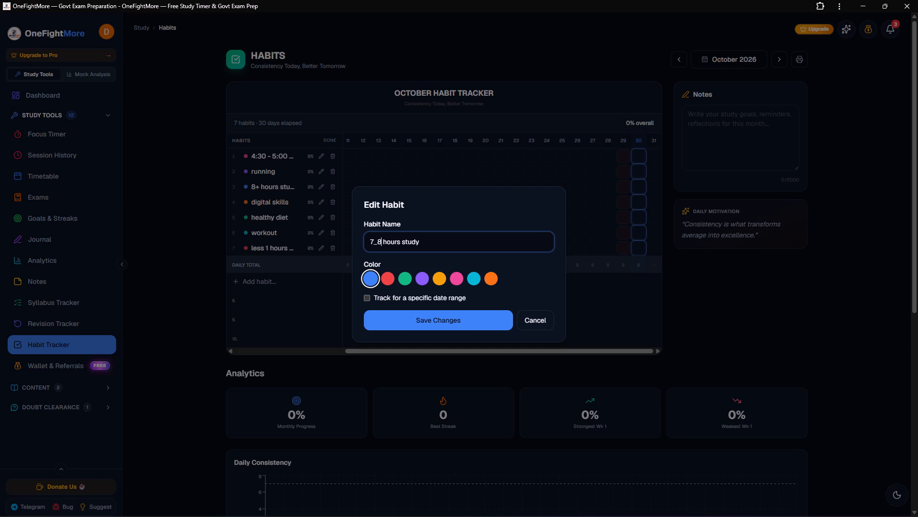
key("BackSpace")
key("BackSpace")
type("-8")
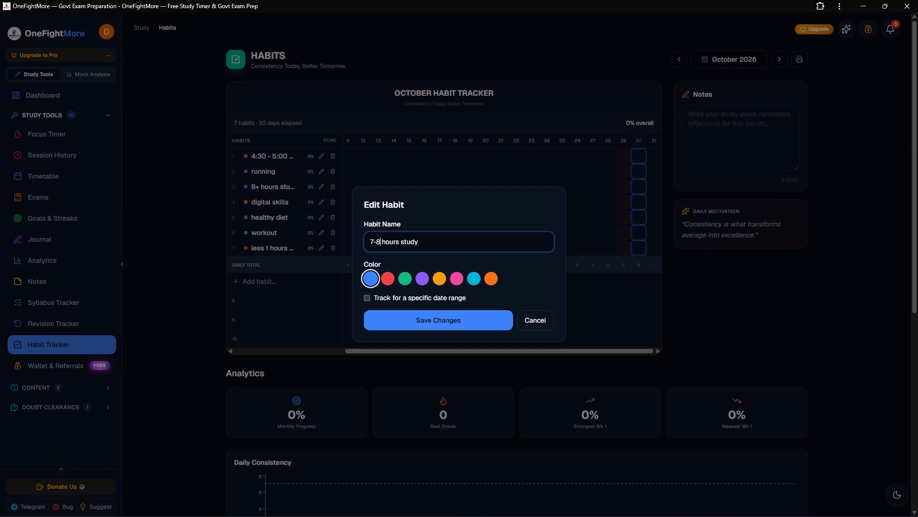
left_click(481, 316)
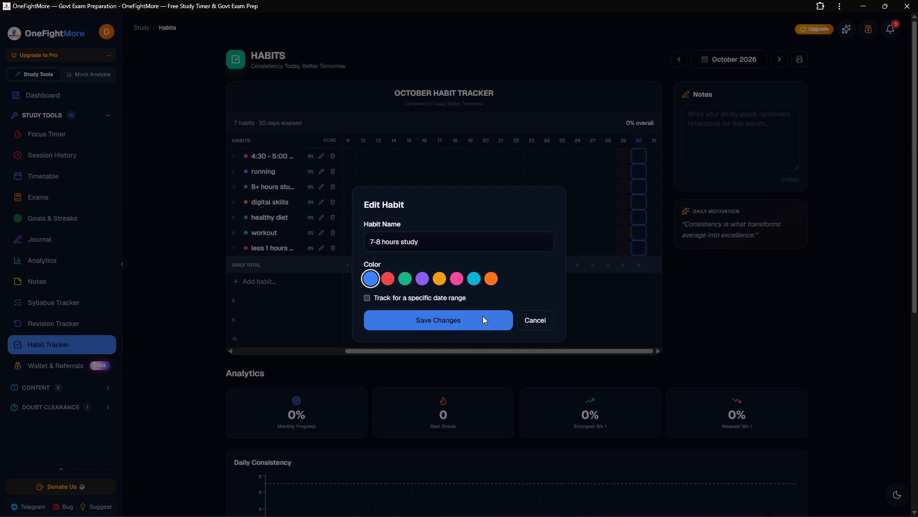
Add the text "winter arc" to the October habit tracker's notes.
scroll(374, 237, "down", 3)
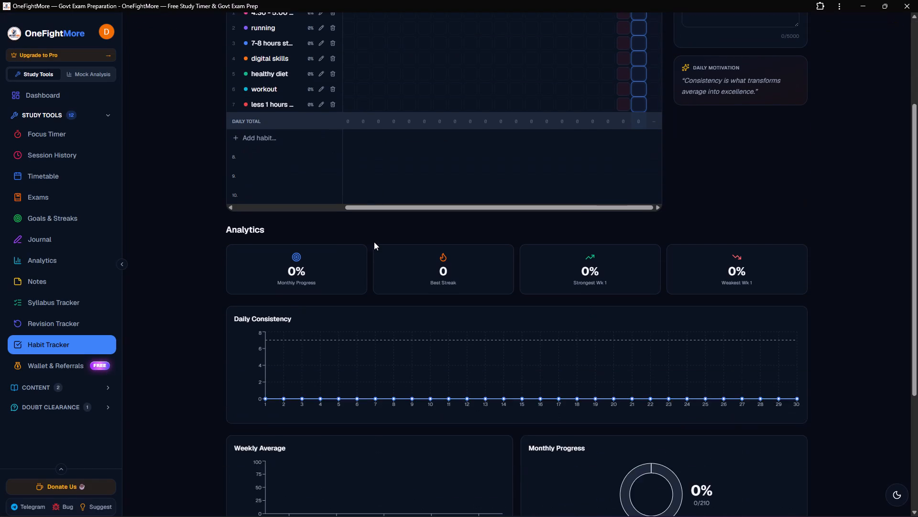
scroll(373, 250, "up", 3)
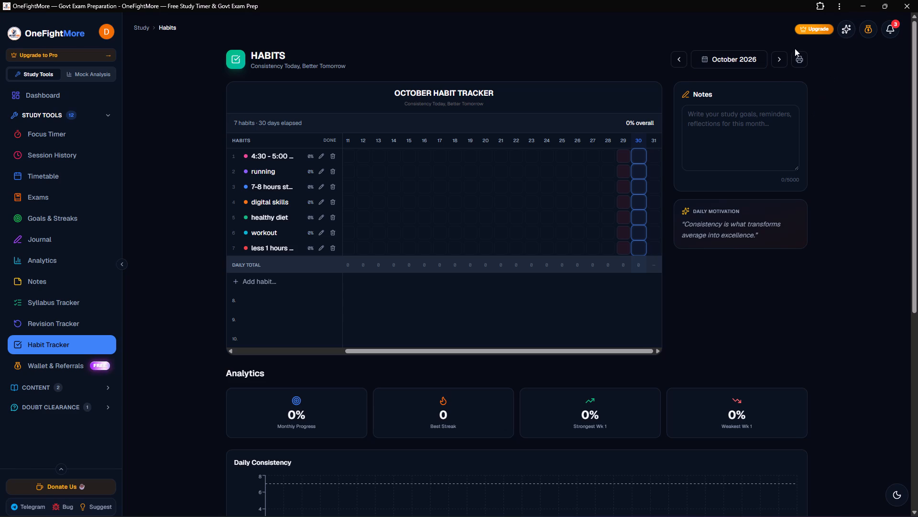
left_click(748, 128)
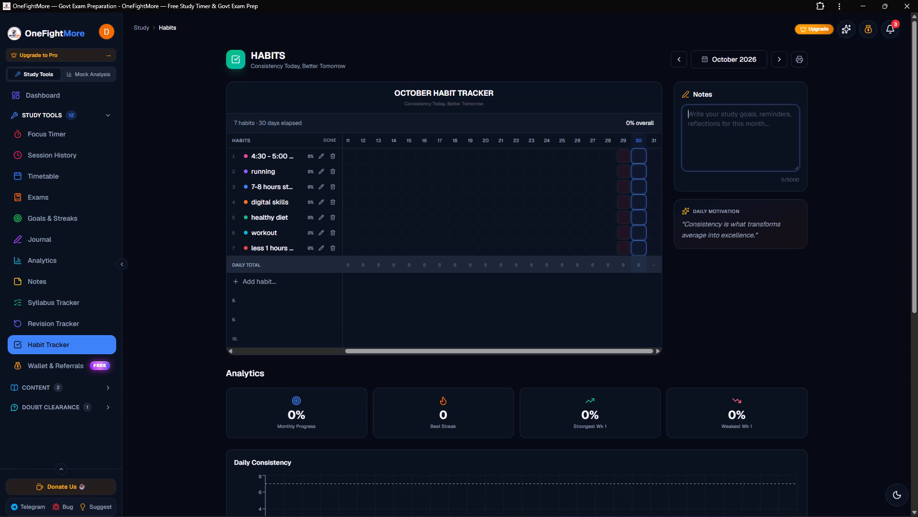
type("wint")
type("er arc")
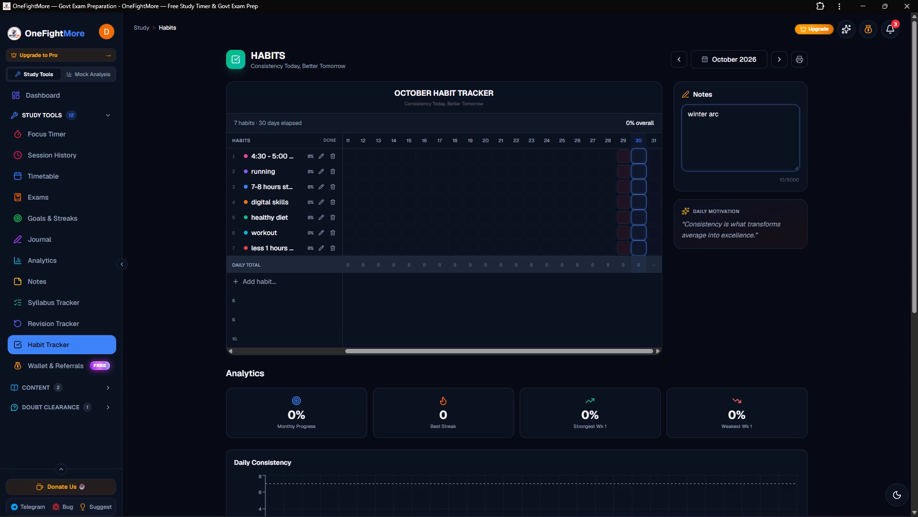
left_click(847, 182)
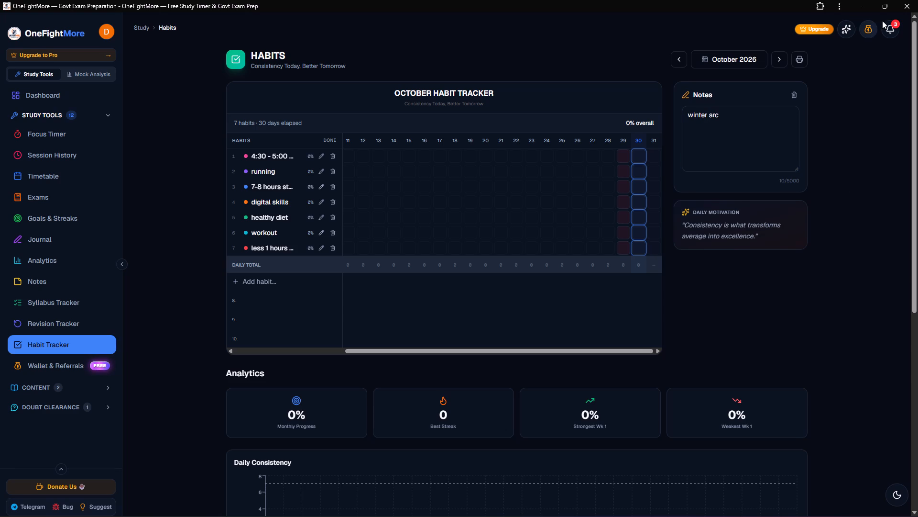
View the Wallet & Referrals page and close the OneFightMore window.
scroll(335, 349, "down", 4)
scroll(261, 342, "up", 5)
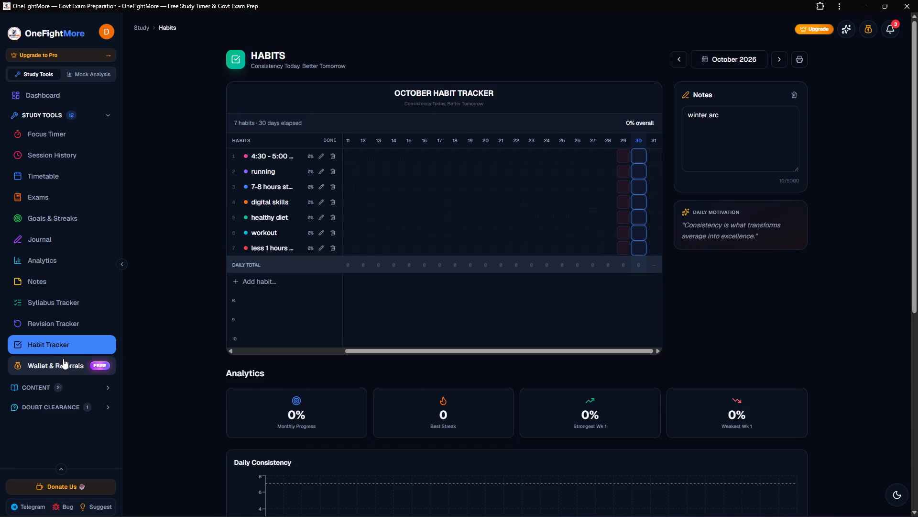
left_click(65, 361)
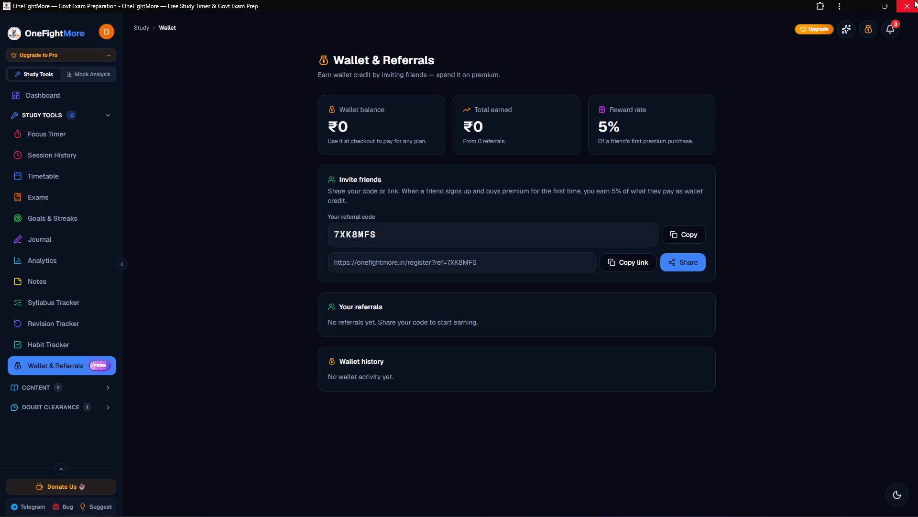
left_click(914, 0)
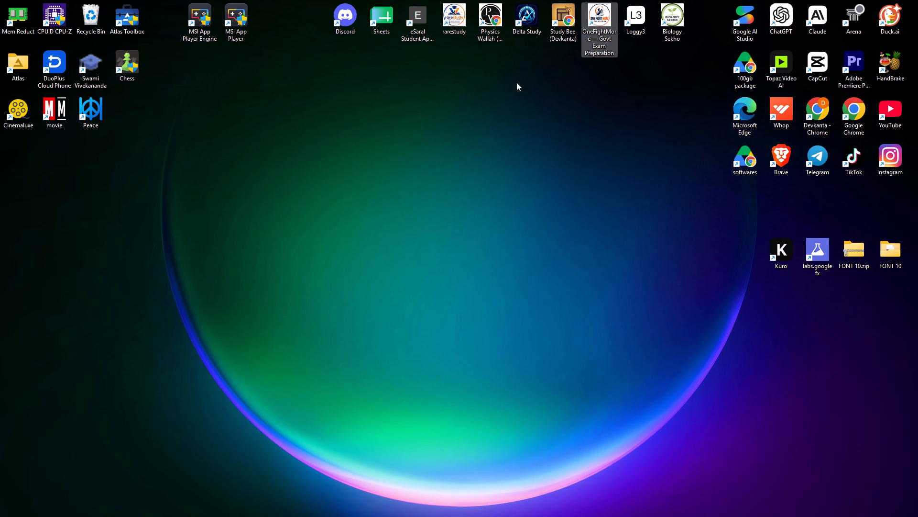
triple_click(342, 291)
left_click(344, 292)
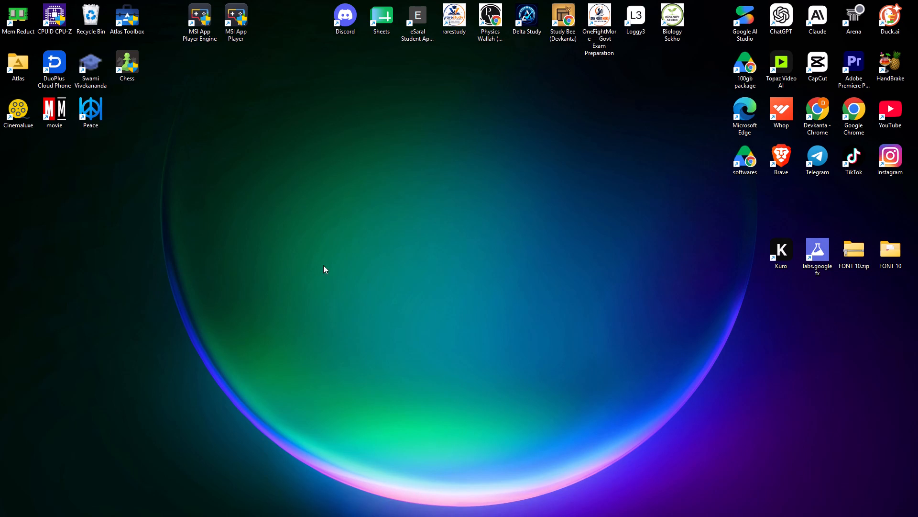
Open the Recycle Bin, permanently delete all three shortcuts in it, and close its window.
triple_click(86, 17)
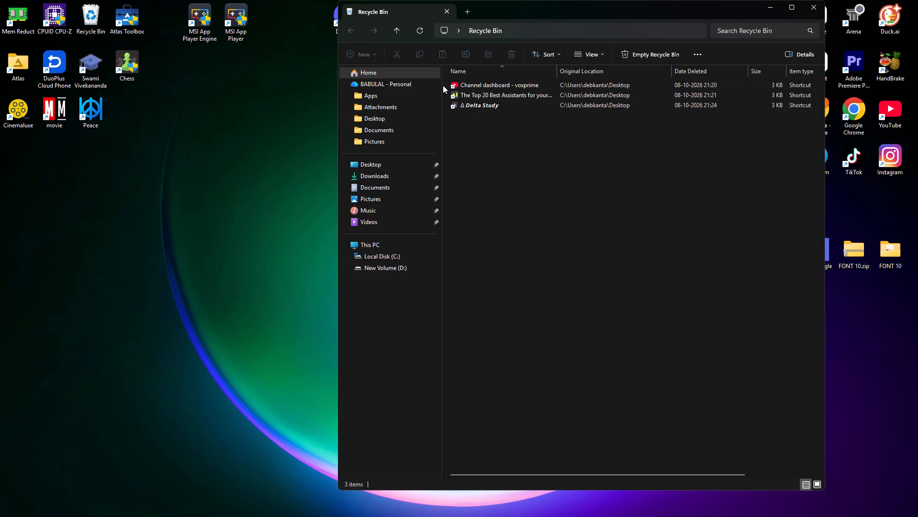
left_click_drag(443, 82, 464, 112)
left_click(464, 112)
left_click_drag(445, 79, 461, 108)
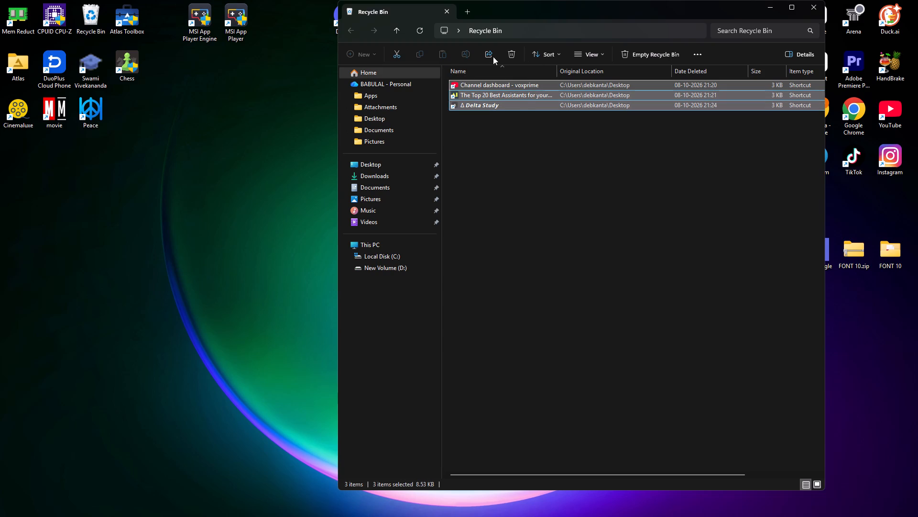
left_click(508, 57)
left_click(505, 270)
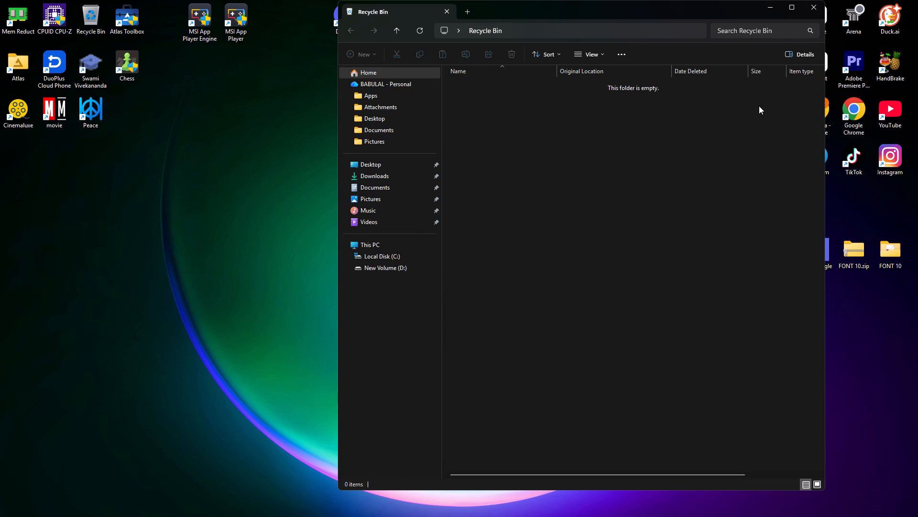
left_click(809, 7)
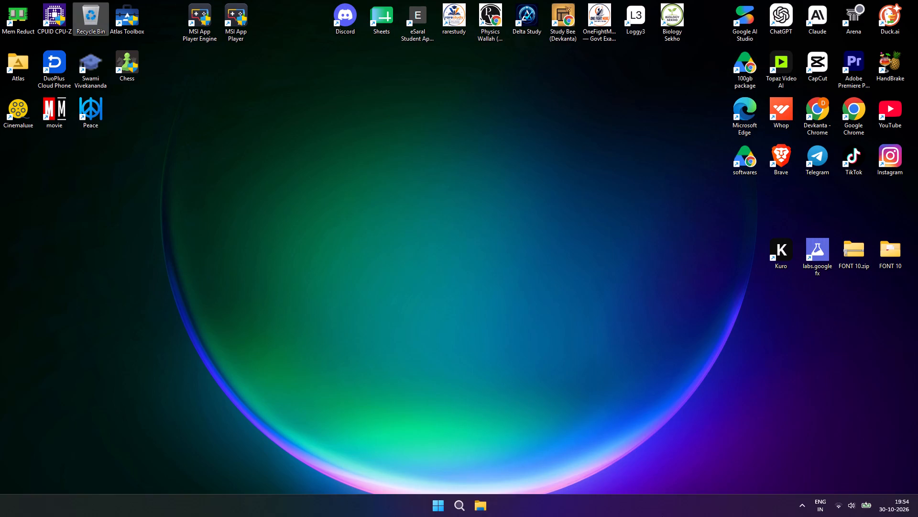
Show the hidden system tray icons.
left_click(804, 509)
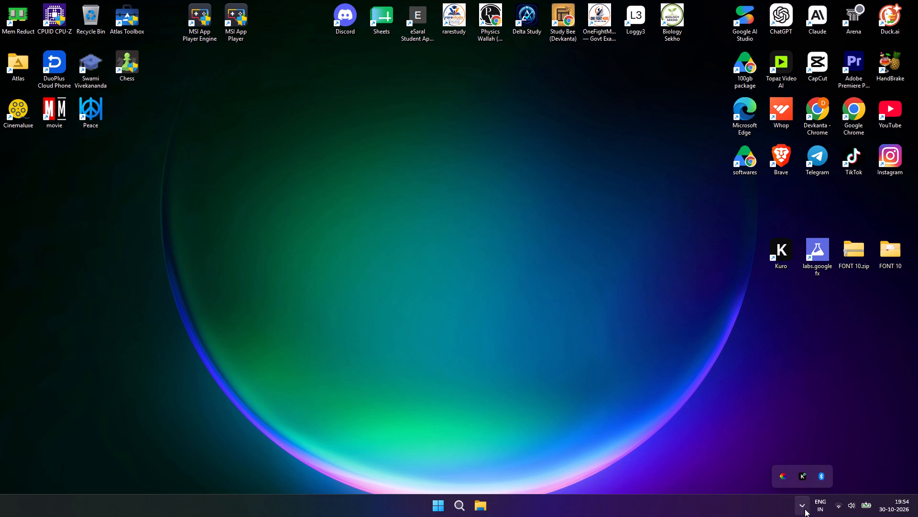